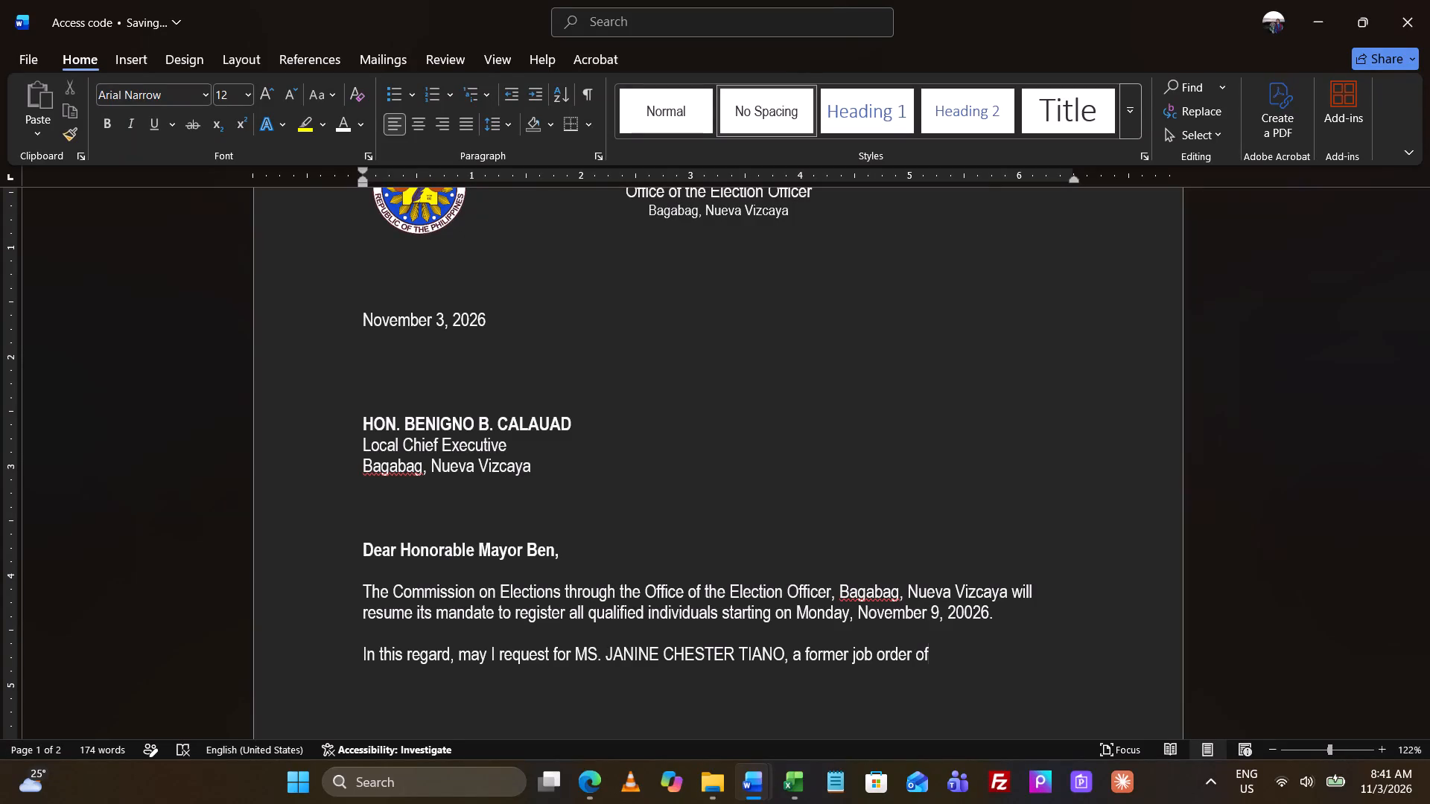
# Continue the second paragraph's request sentence after "a former job order of" with "our LGU, to be re-employed".
pyautogui.press('space')
pyautogui.write('our')
pyautogui.press('space')
pyautogui.write('LGU')
pyautogui.write(',')
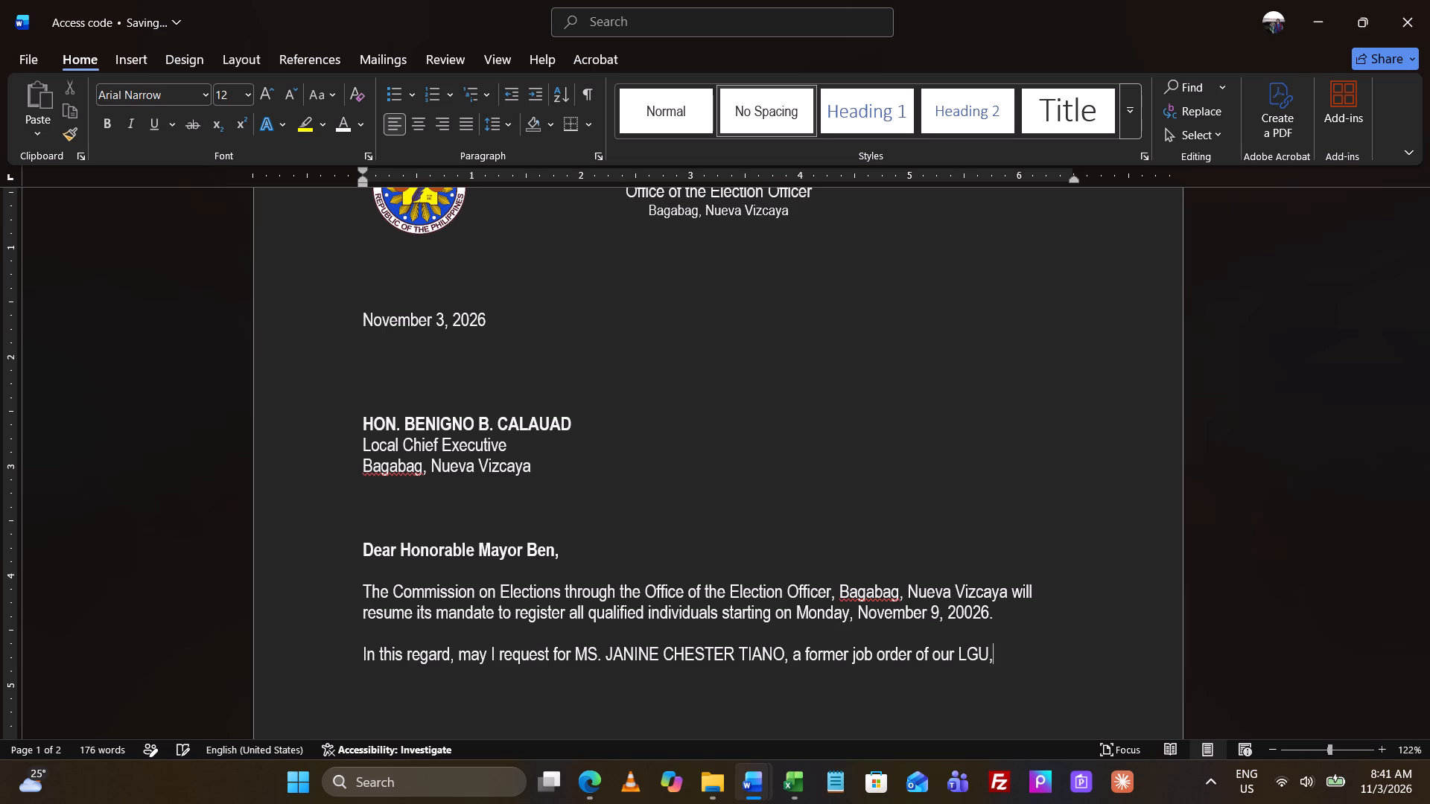
pyautogui.press('space')
pyautogui.write('to be')
pyautogui.press('space')
pyautogui.write('re')
pyautogui.press('space')
pyautogui.press('BackSpace')
pyautogui.write('-employed')
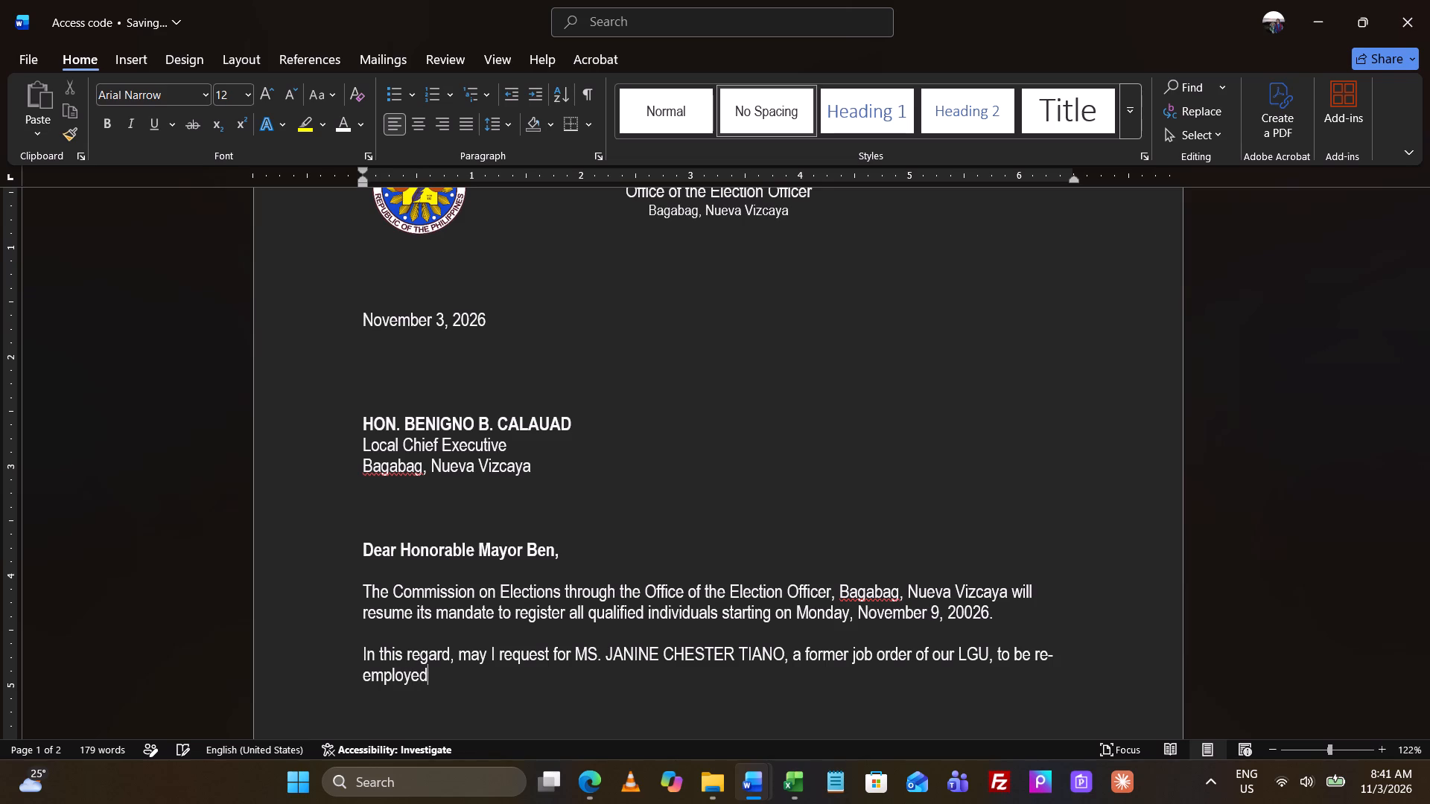
# Extend the request sentence after "re-employed" with the phrase "as job order".
pyautogui.press('space')
pyautogui.write('as job orf')
pyautogui.write('=d')
pyautogui.press('BackSpace')
pyautogui.press('BackSpace')
pyautogui.press('BackSpace')
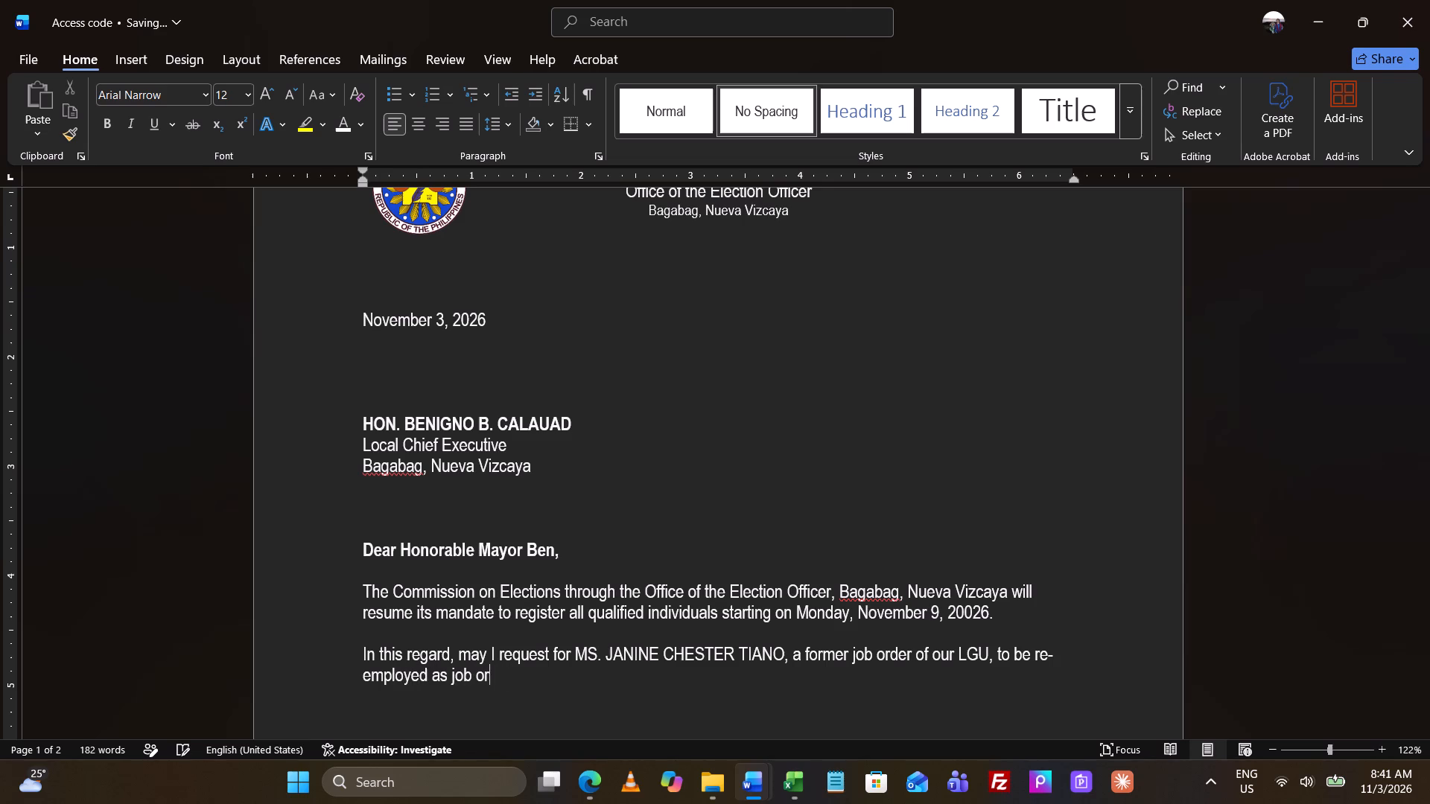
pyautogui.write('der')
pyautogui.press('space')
# Add a further clause to the request sentence after "as job order", beginning with "and b".
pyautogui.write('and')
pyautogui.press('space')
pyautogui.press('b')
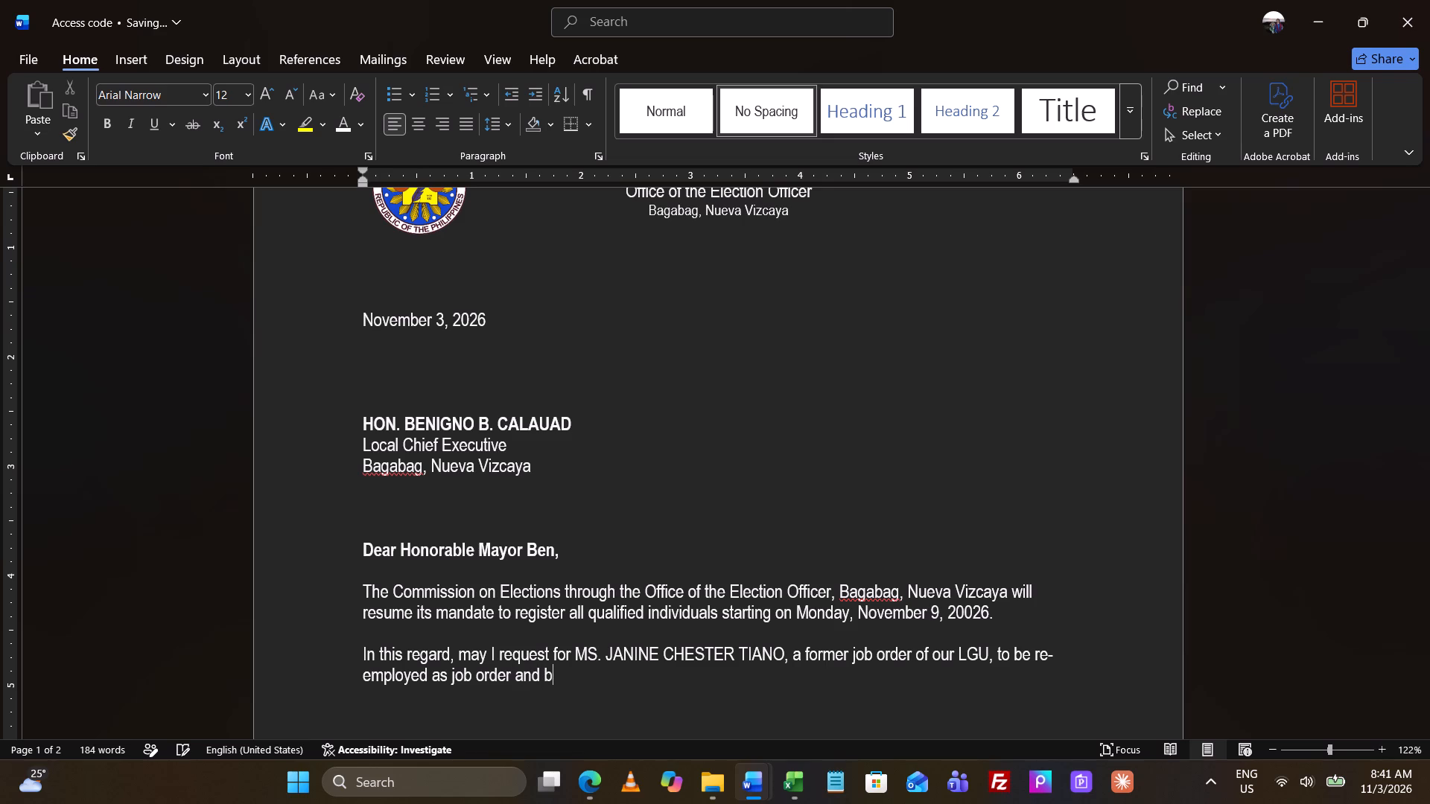
# Finish the second paragraph's request sentence after "and b" so the clause reads "and be reassigned once again in this office.".
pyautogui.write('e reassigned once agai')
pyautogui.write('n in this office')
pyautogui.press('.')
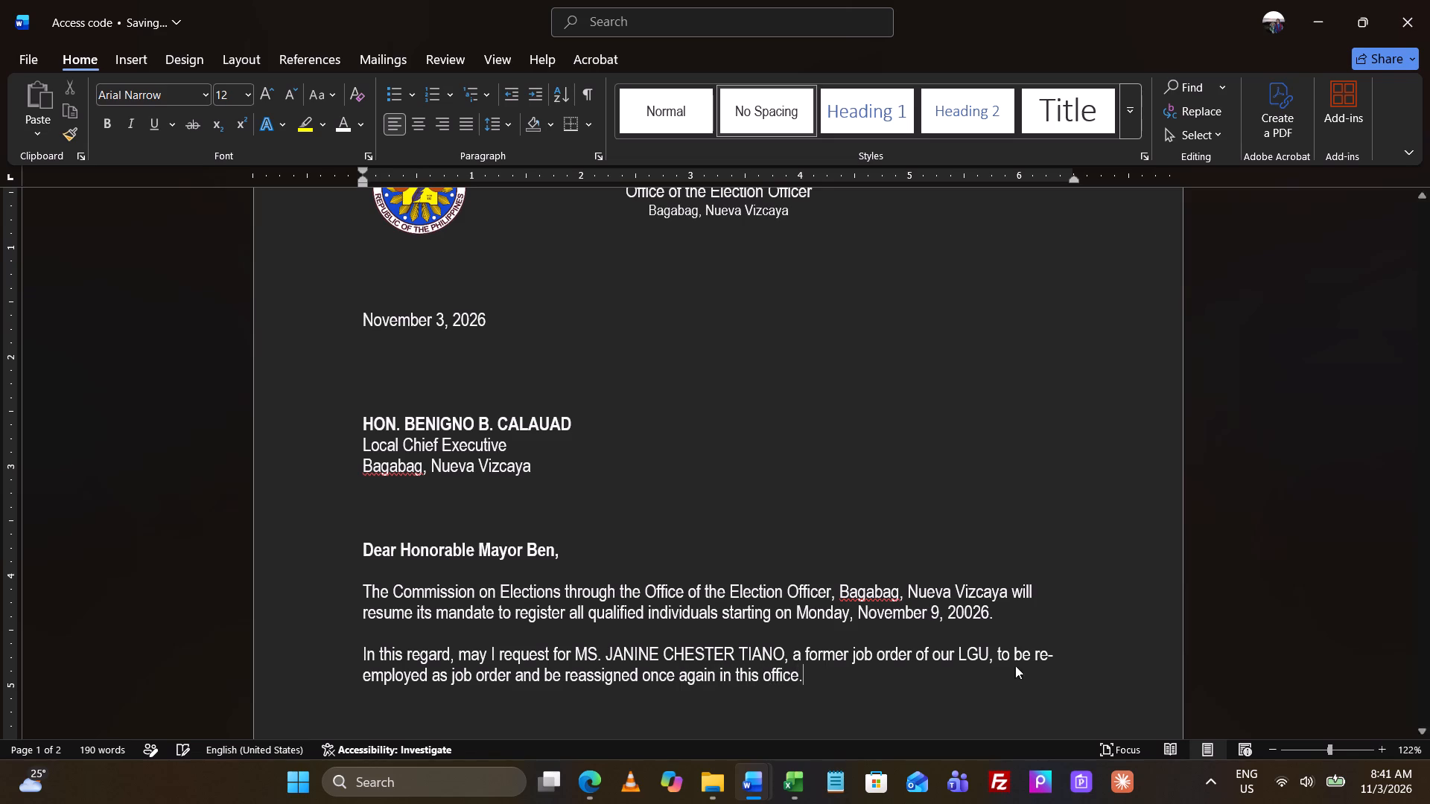
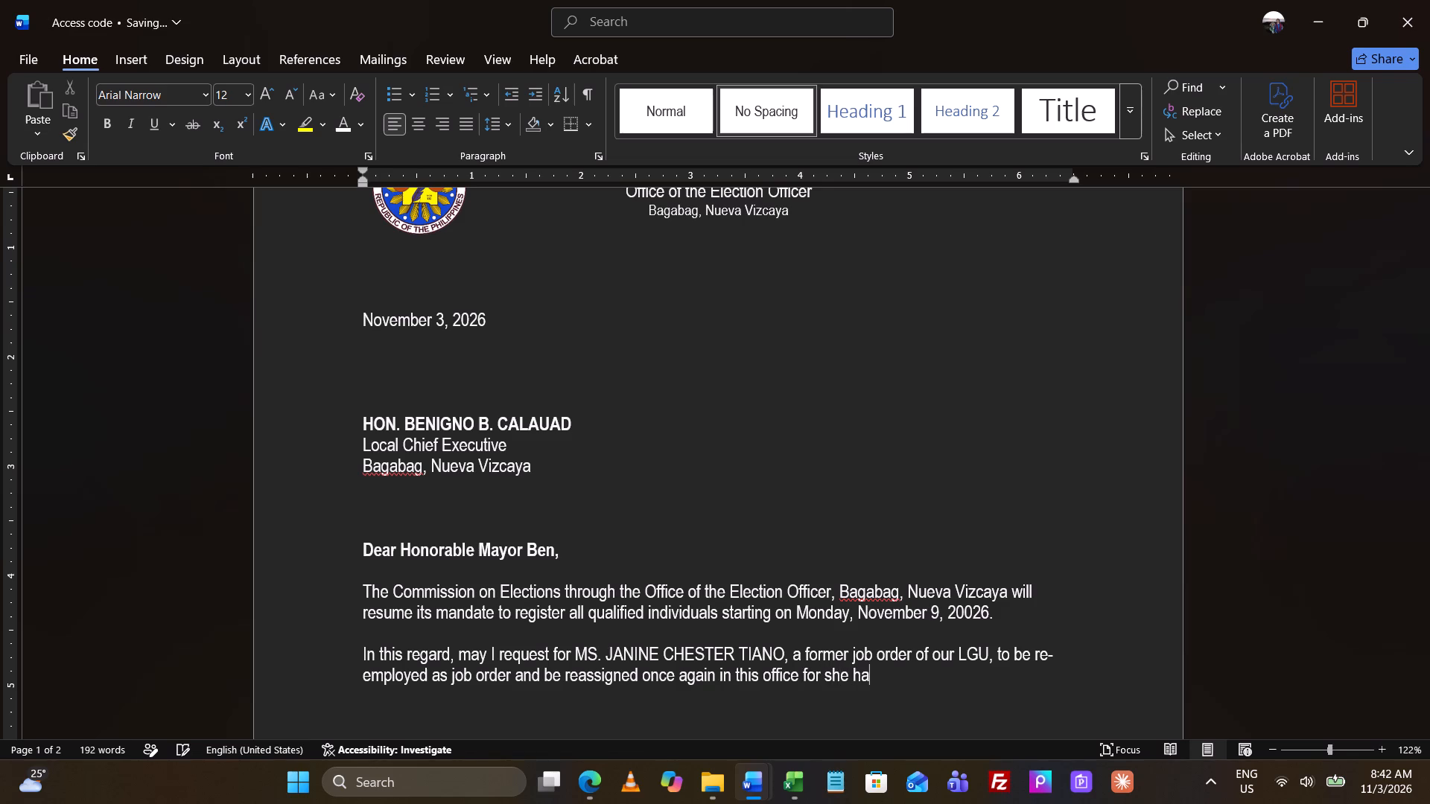
# Continue the request sentence after "for she has" with the words "shown exceptional work".
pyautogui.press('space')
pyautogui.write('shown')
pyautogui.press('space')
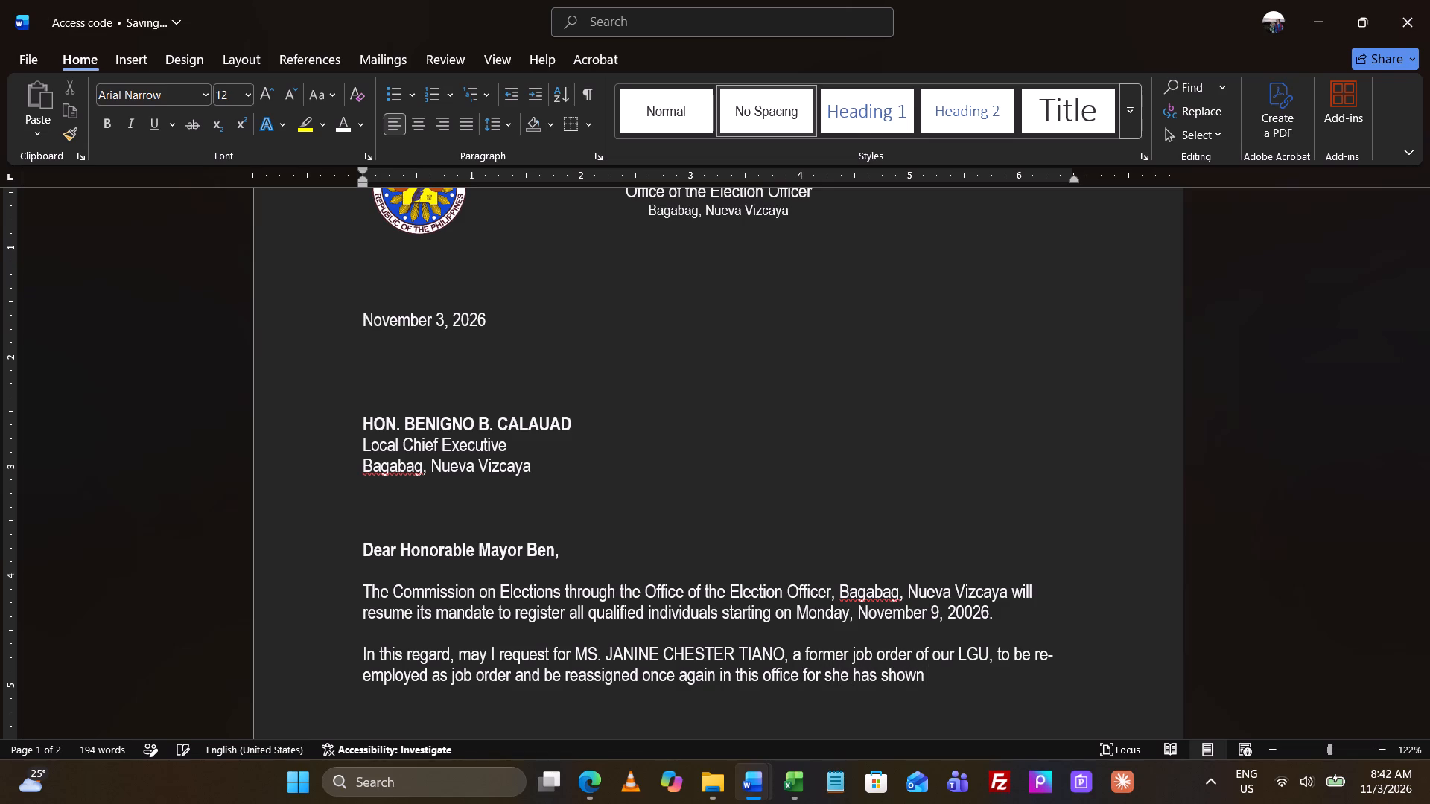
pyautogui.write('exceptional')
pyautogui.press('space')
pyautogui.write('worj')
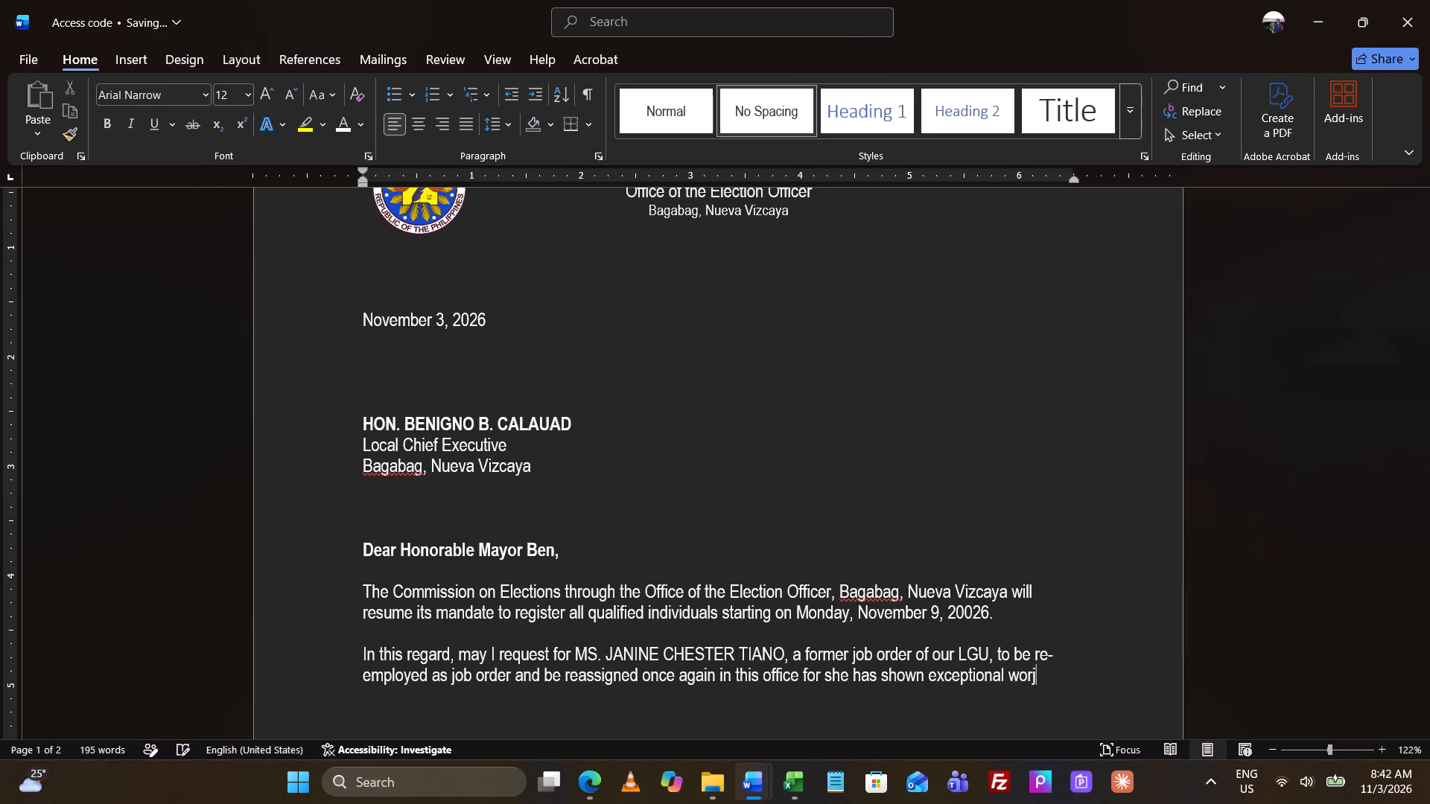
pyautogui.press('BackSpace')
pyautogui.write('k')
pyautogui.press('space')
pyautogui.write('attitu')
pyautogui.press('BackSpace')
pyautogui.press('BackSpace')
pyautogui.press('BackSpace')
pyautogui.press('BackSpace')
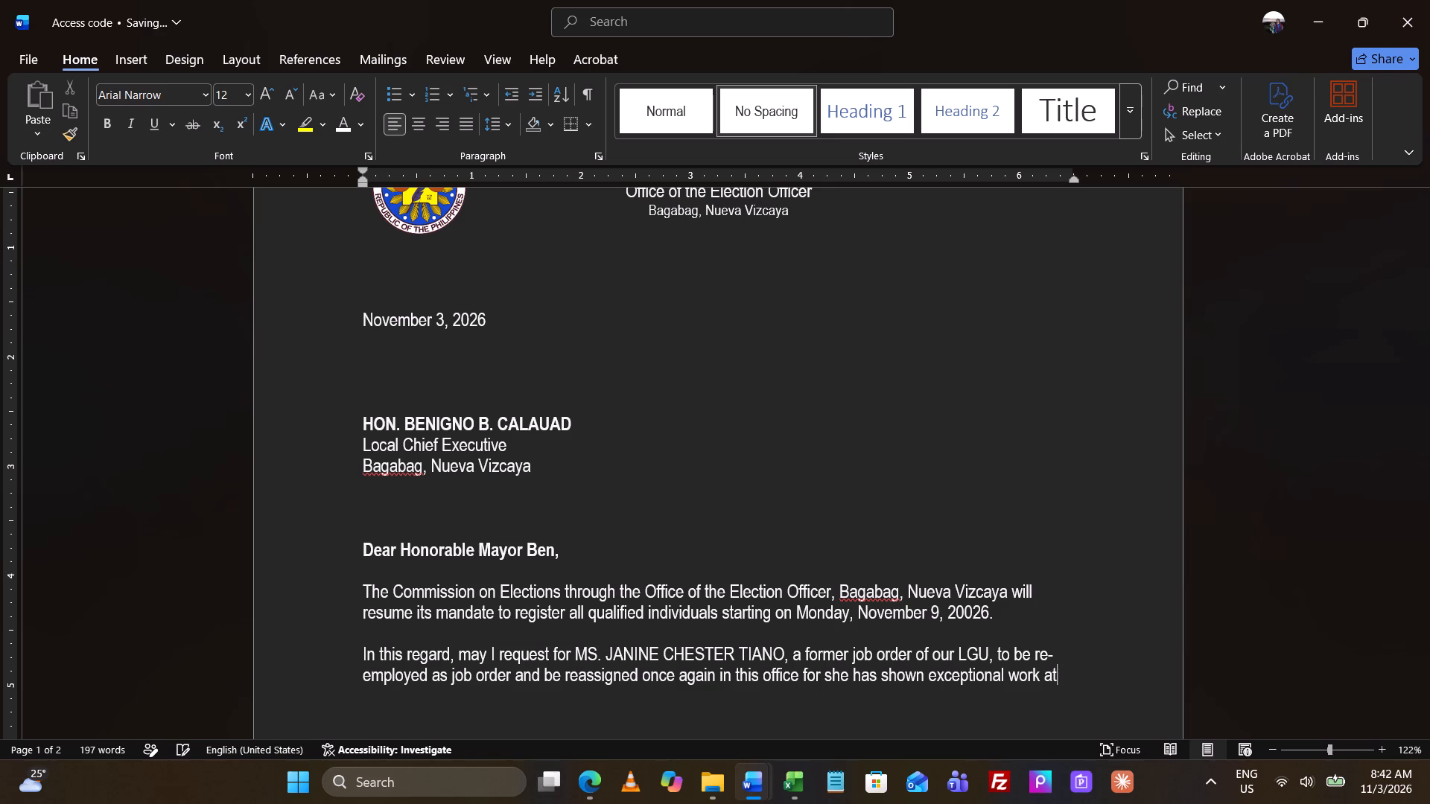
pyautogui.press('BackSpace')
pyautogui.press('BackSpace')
pyautogui.click(671, 789)
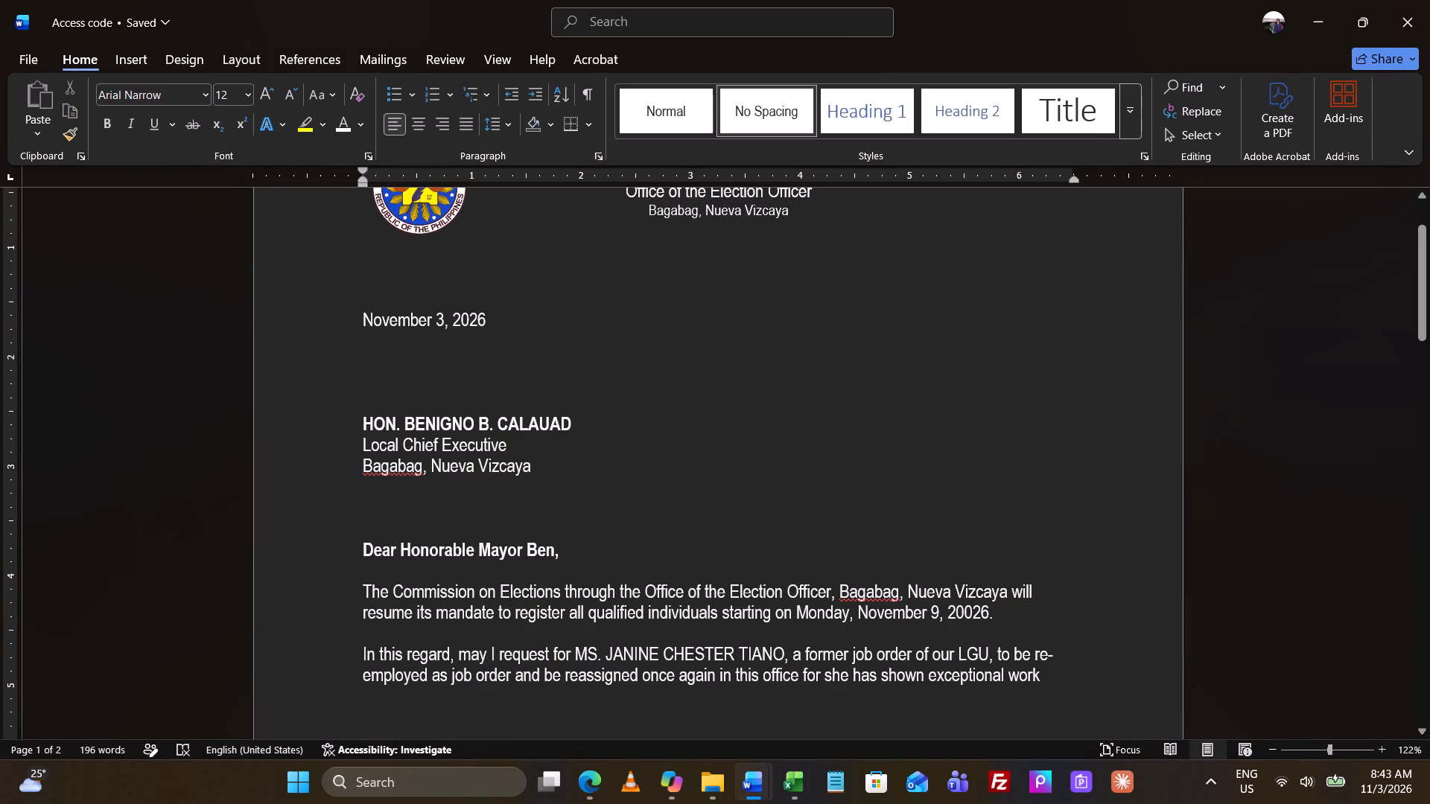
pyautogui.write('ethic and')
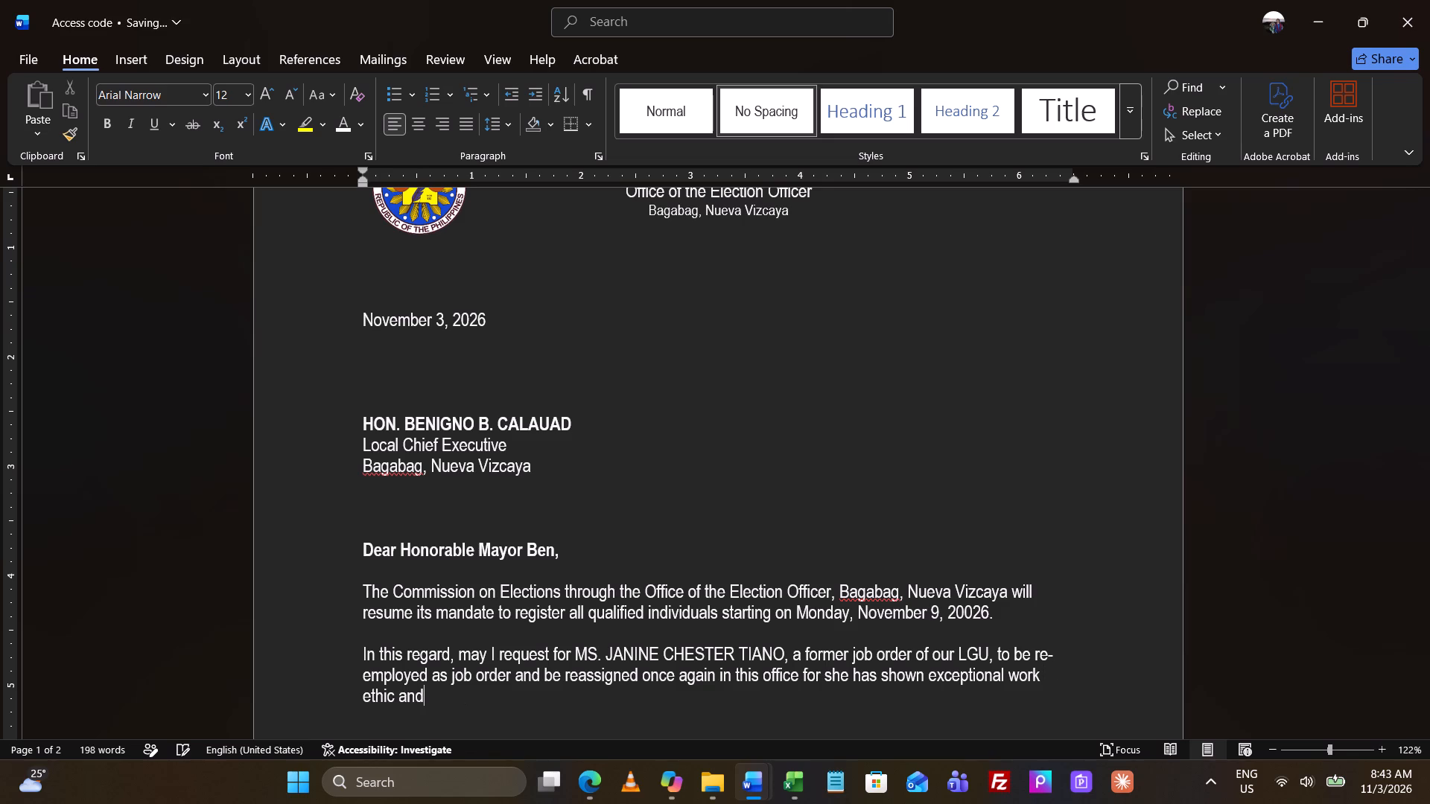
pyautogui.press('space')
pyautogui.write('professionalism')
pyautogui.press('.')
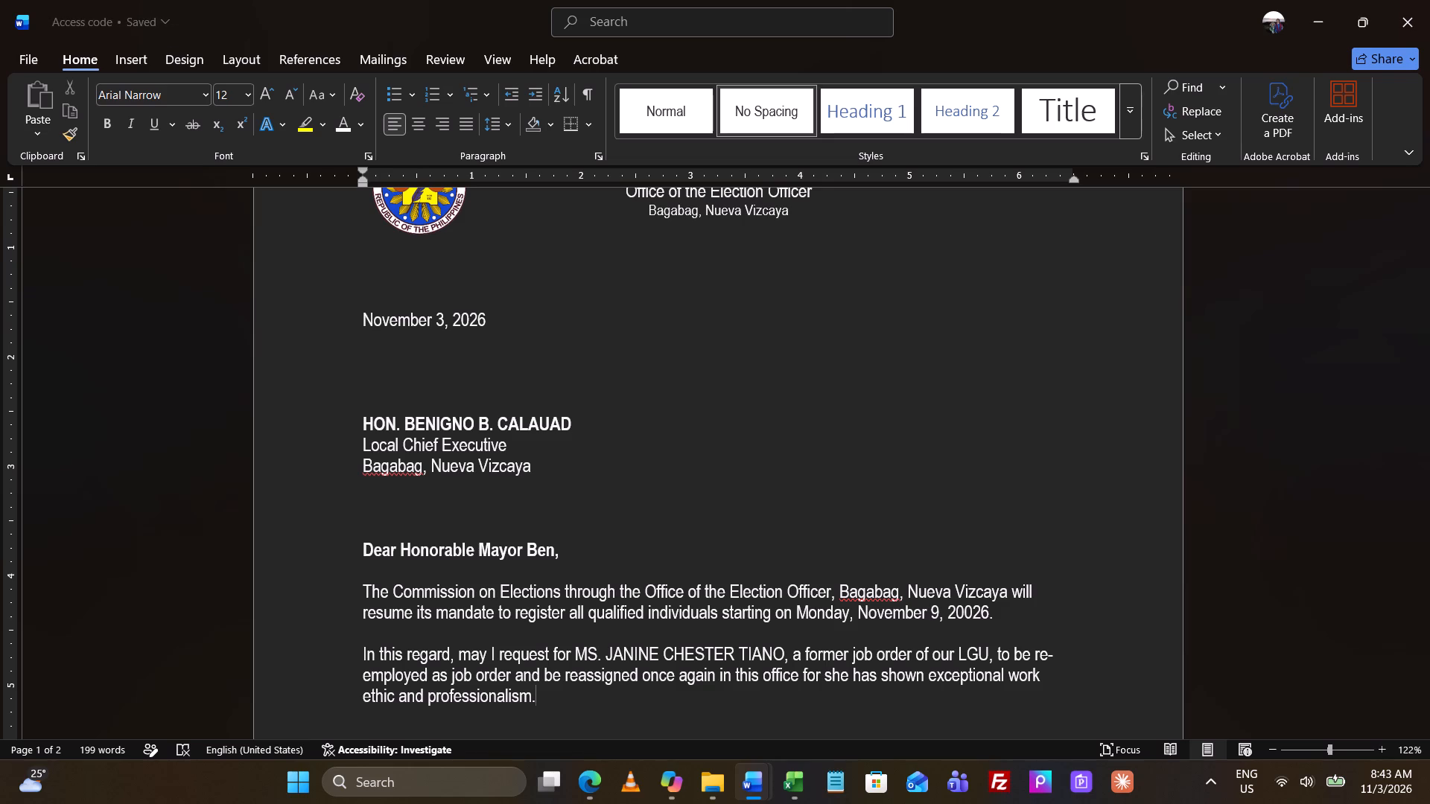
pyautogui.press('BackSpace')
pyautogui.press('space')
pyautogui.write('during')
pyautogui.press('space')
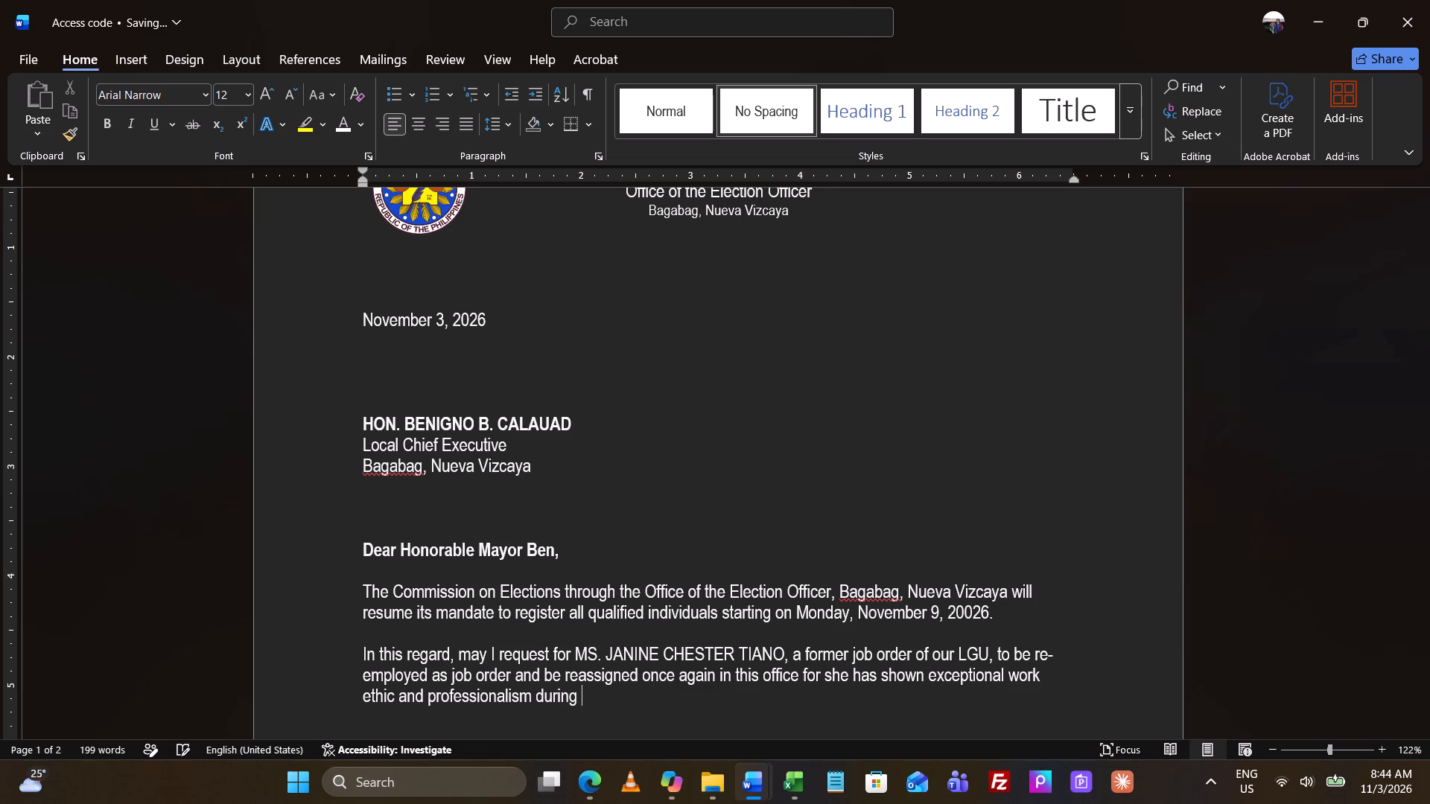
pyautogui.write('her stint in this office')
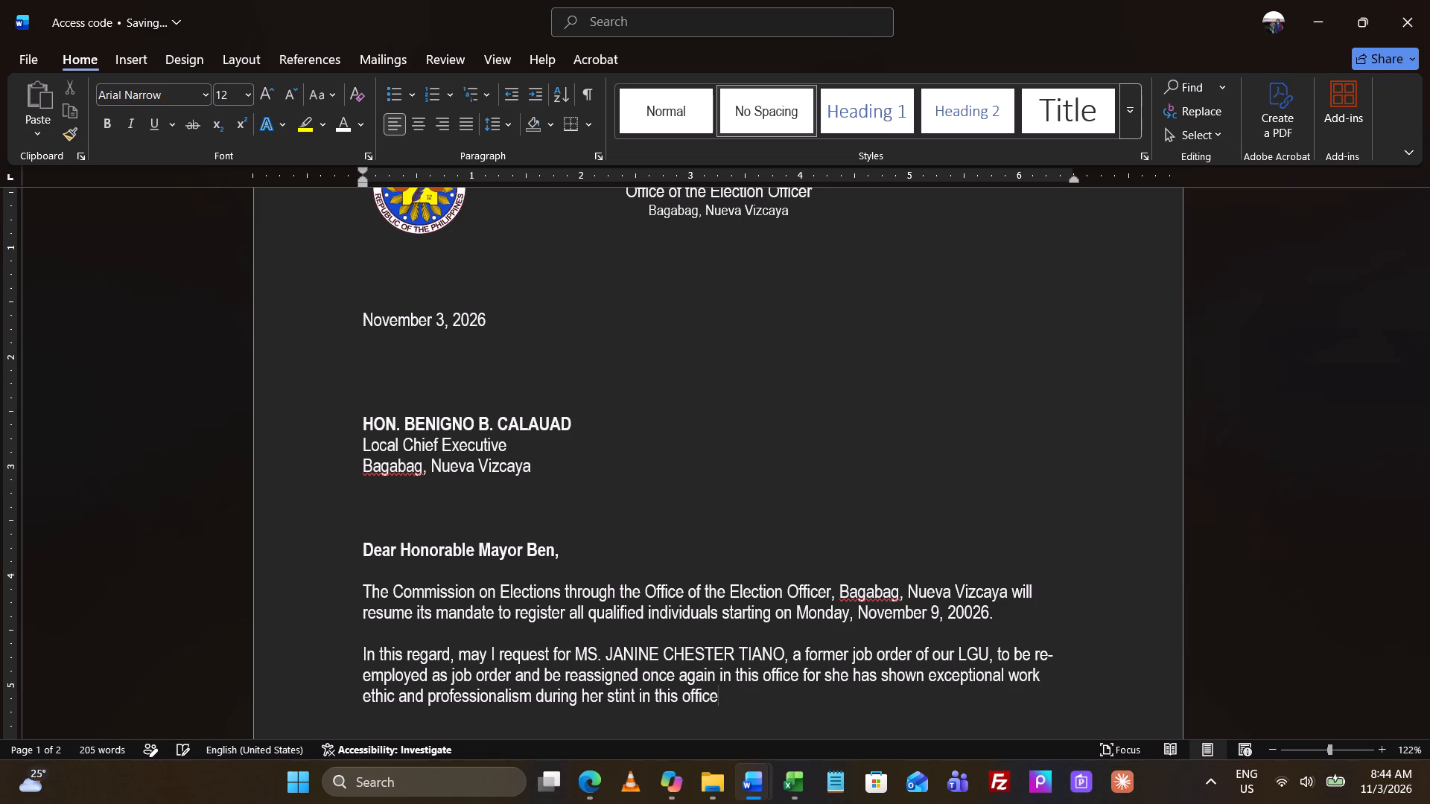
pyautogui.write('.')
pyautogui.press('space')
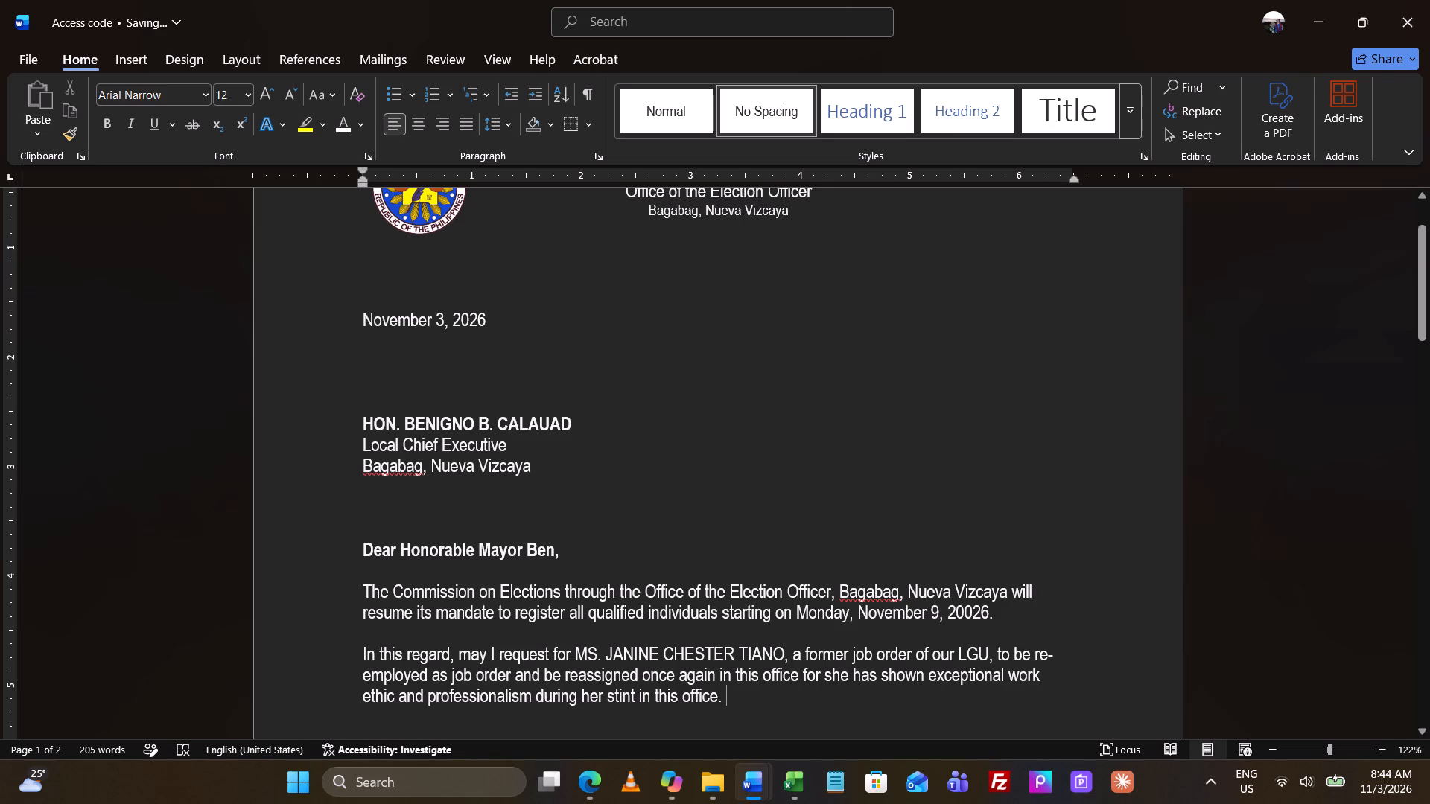
# Replace "request for" in the second paragraph's opening with "highly recommend,".
pyautogui.click(570, 656)
pyautogui.press('BackSpace')
pyautogui.press('BackSpace')
pyautogui.press('BackSpace')
pyautogui.press('BackSpace')
pyautogui.press('BackSpace')
pyautogui.press('BackSpace')
pyautogui.press('BackSpace')
pyautogui.press('BackSpace')
pyautogui.press('BackSpace')
pyautogui.press('BackSpace')
pyautogui.press('BackSpace')
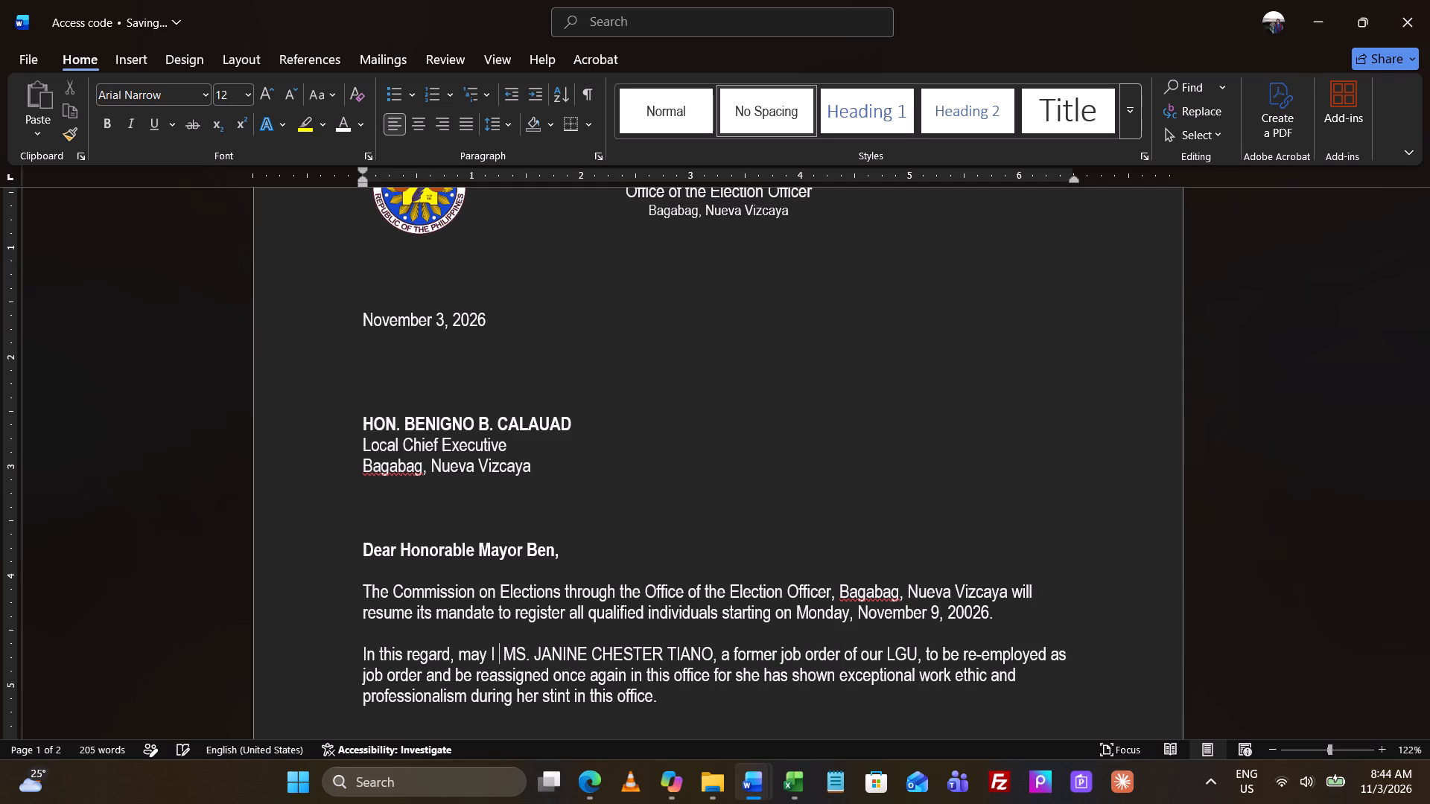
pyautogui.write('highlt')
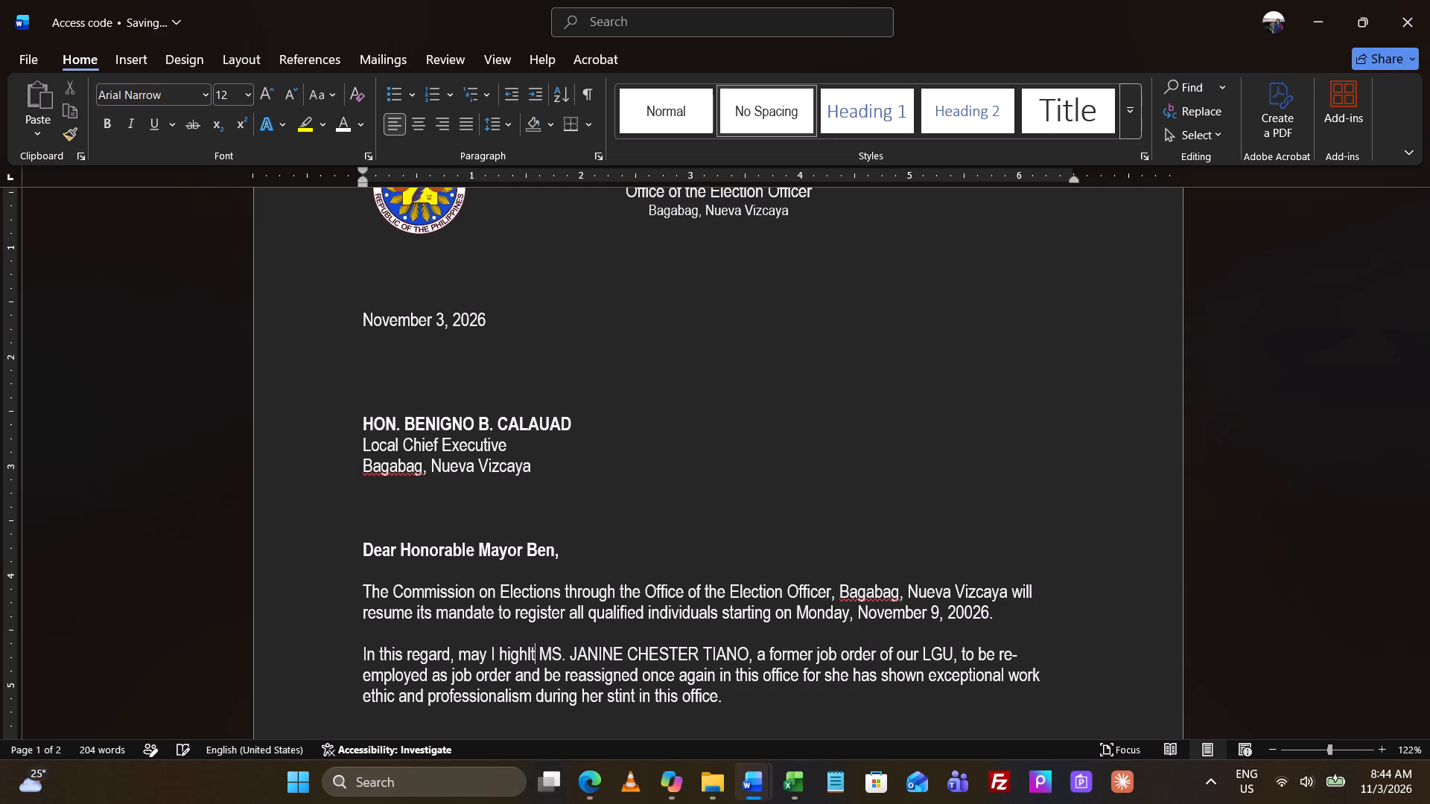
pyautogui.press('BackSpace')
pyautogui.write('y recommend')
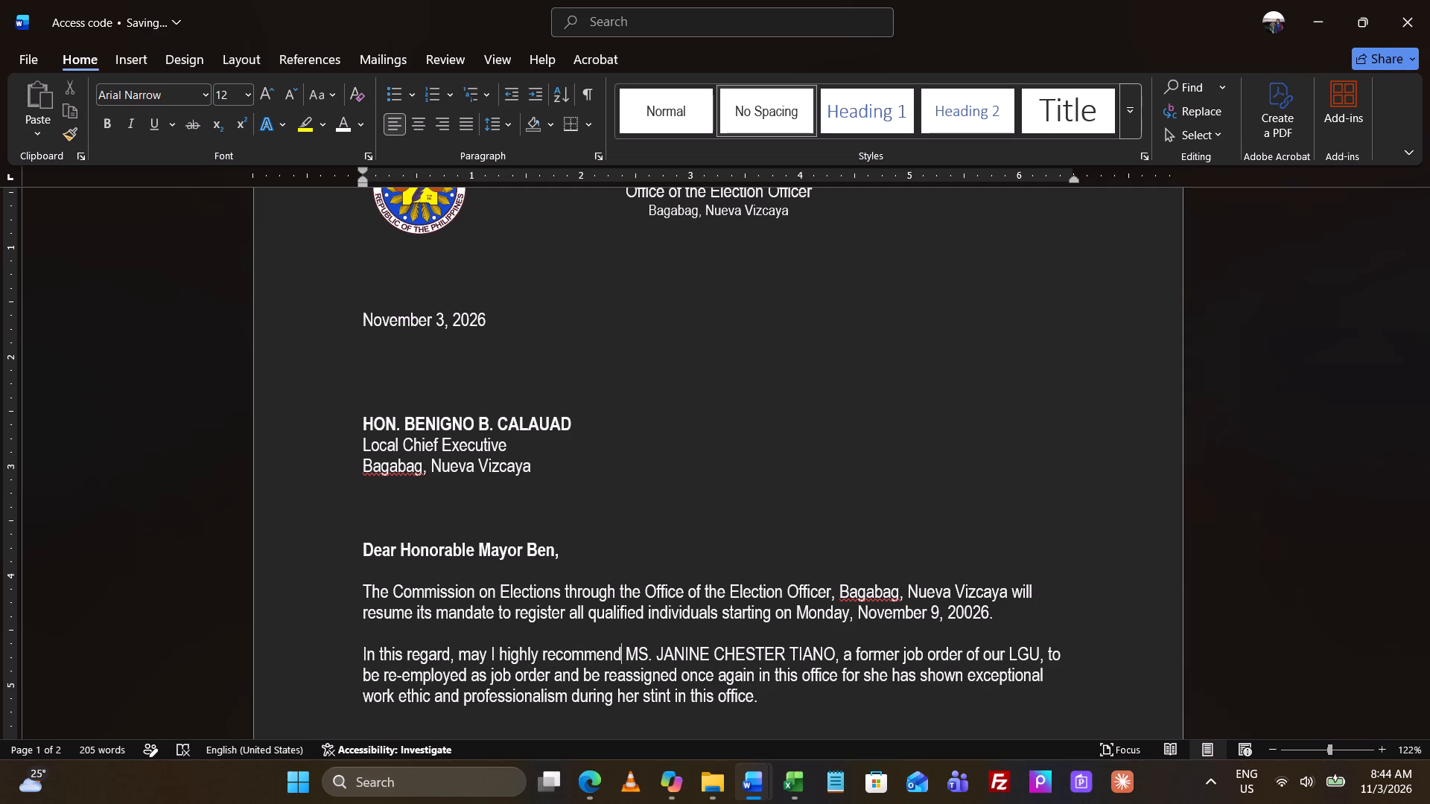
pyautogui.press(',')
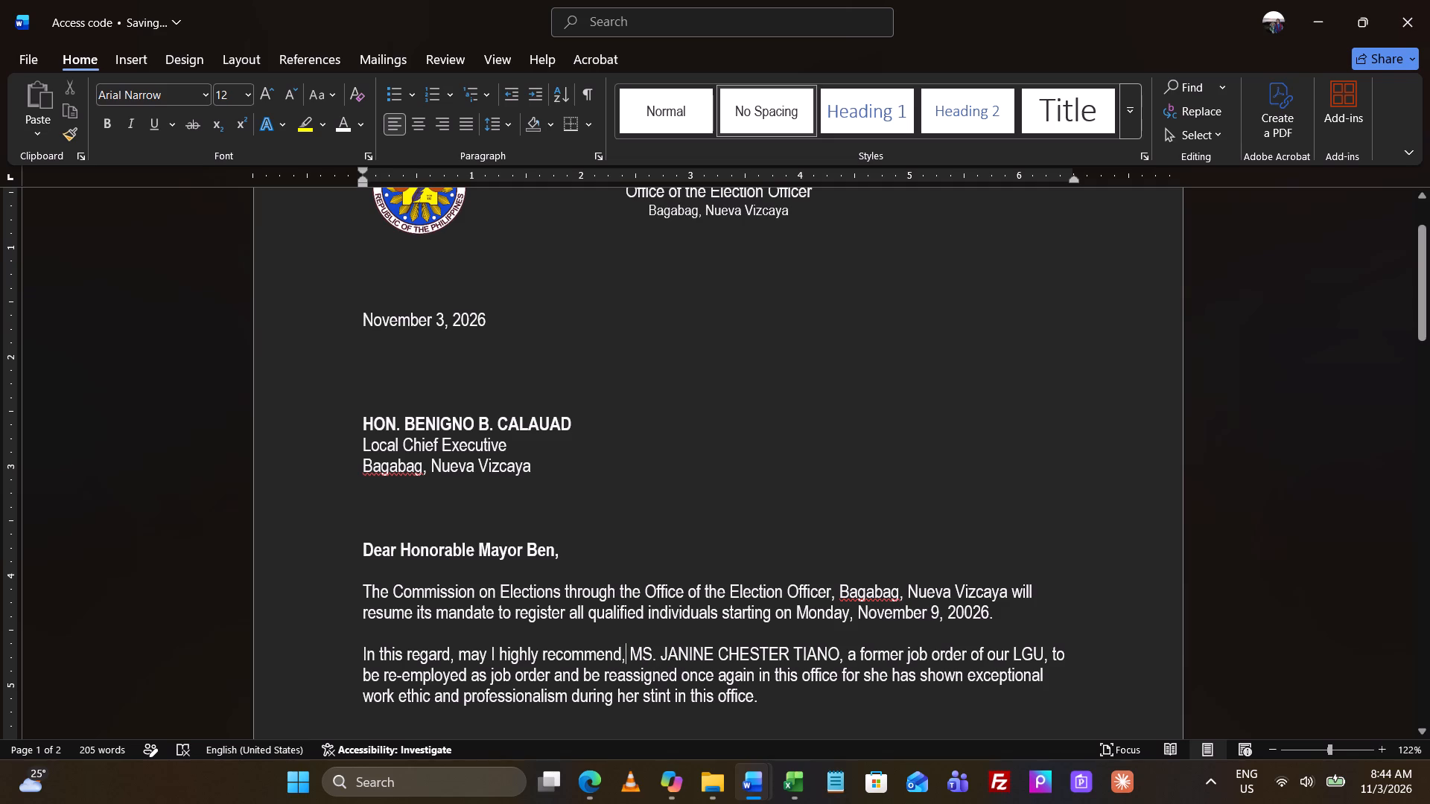
# Extend the first paragraph's registration date with "up to May 2027", keeping the closing period.
pyautogui.click(1001, 619)
pyautogui.press('BackSpace')
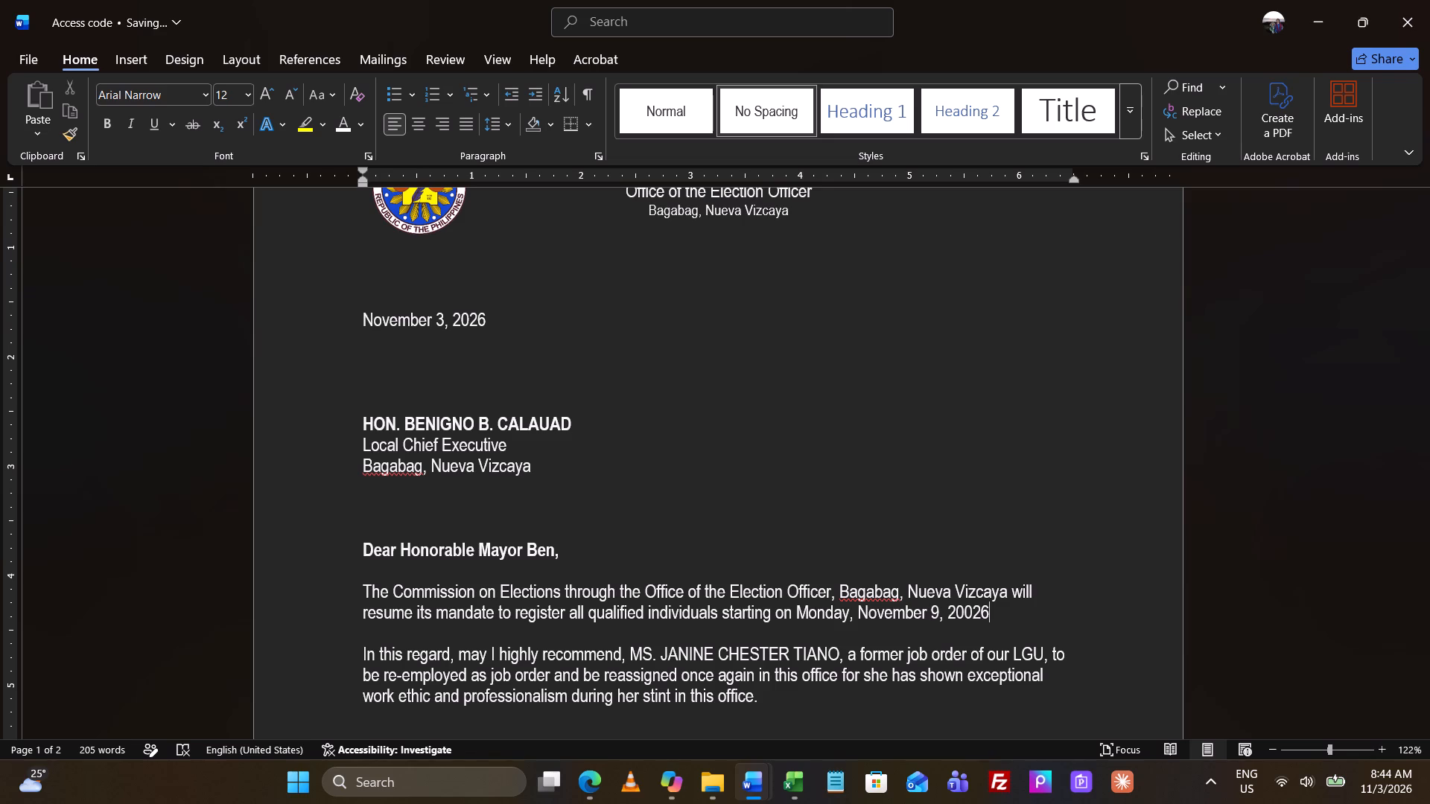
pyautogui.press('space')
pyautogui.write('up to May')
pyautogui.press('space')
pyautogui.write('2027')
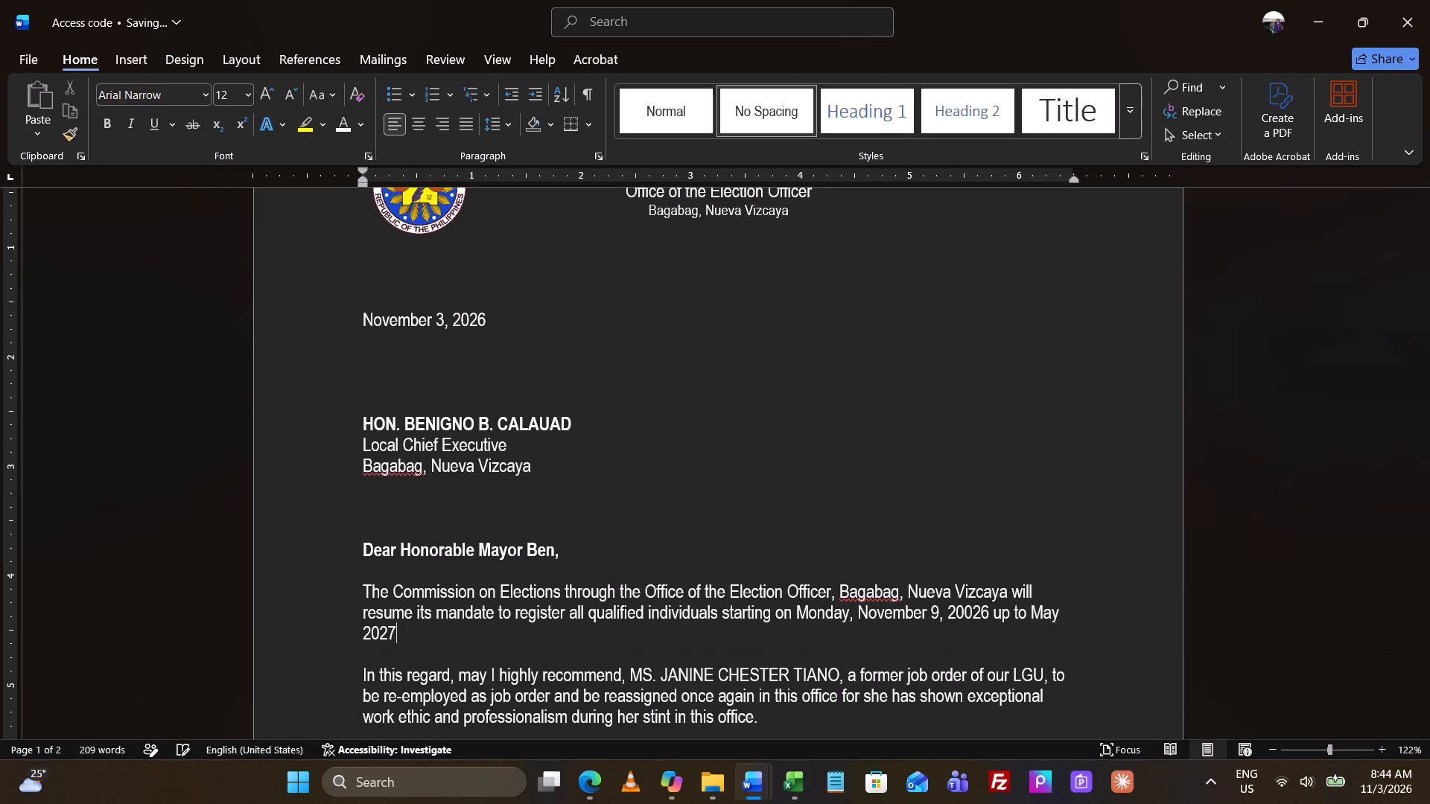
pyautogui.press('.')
# Add the closing sentence "Anticipating your favorable response on this matter." as a separate paragraph below the request paragraph.
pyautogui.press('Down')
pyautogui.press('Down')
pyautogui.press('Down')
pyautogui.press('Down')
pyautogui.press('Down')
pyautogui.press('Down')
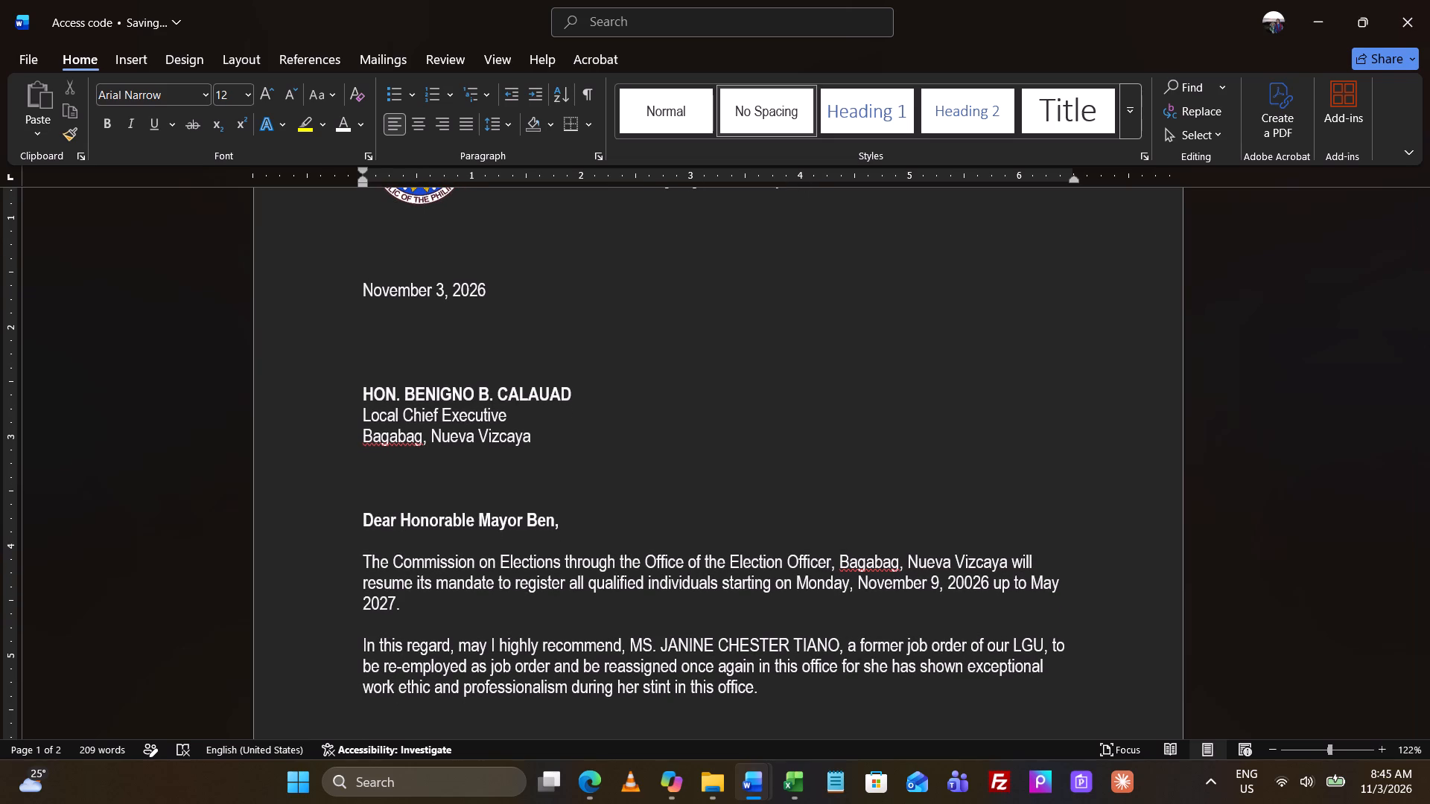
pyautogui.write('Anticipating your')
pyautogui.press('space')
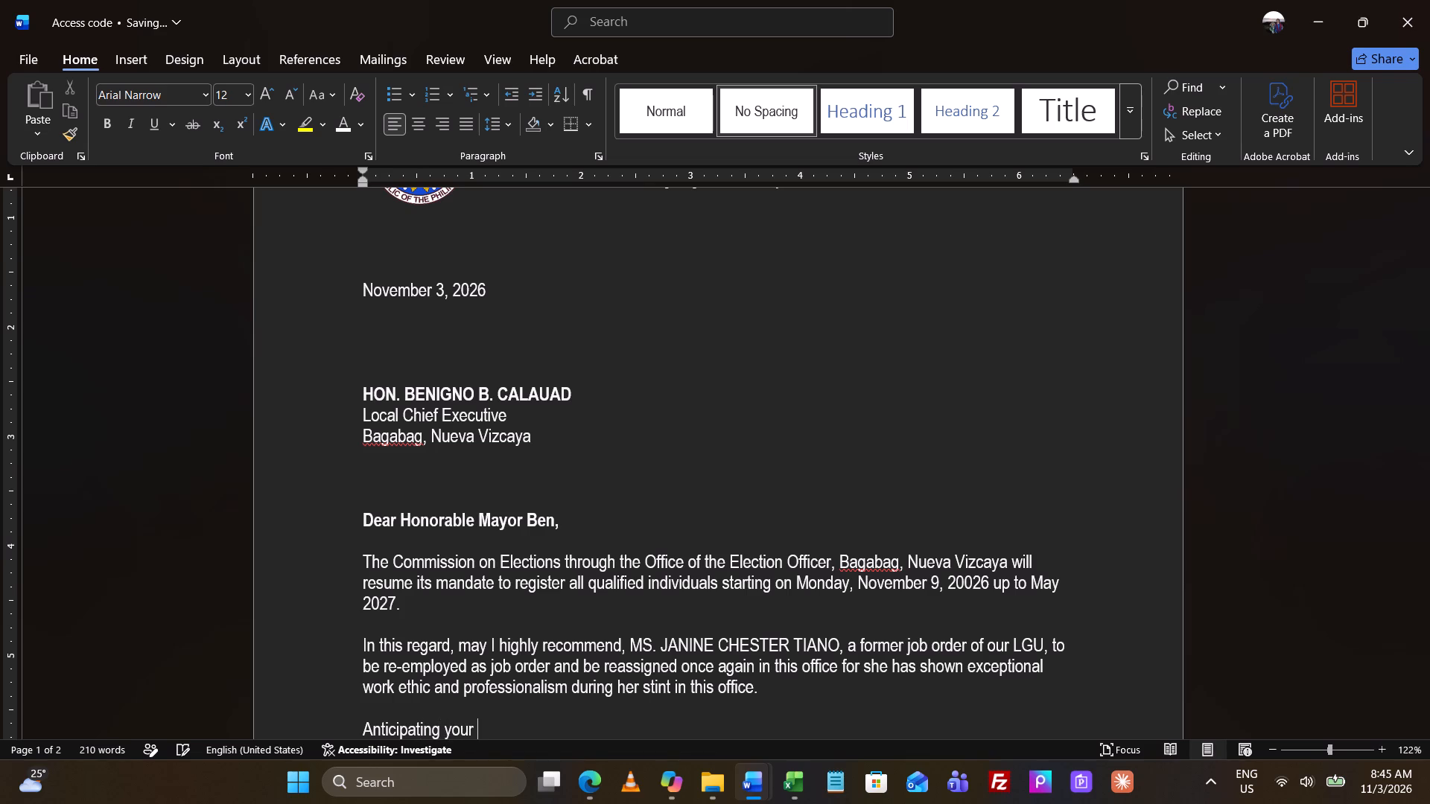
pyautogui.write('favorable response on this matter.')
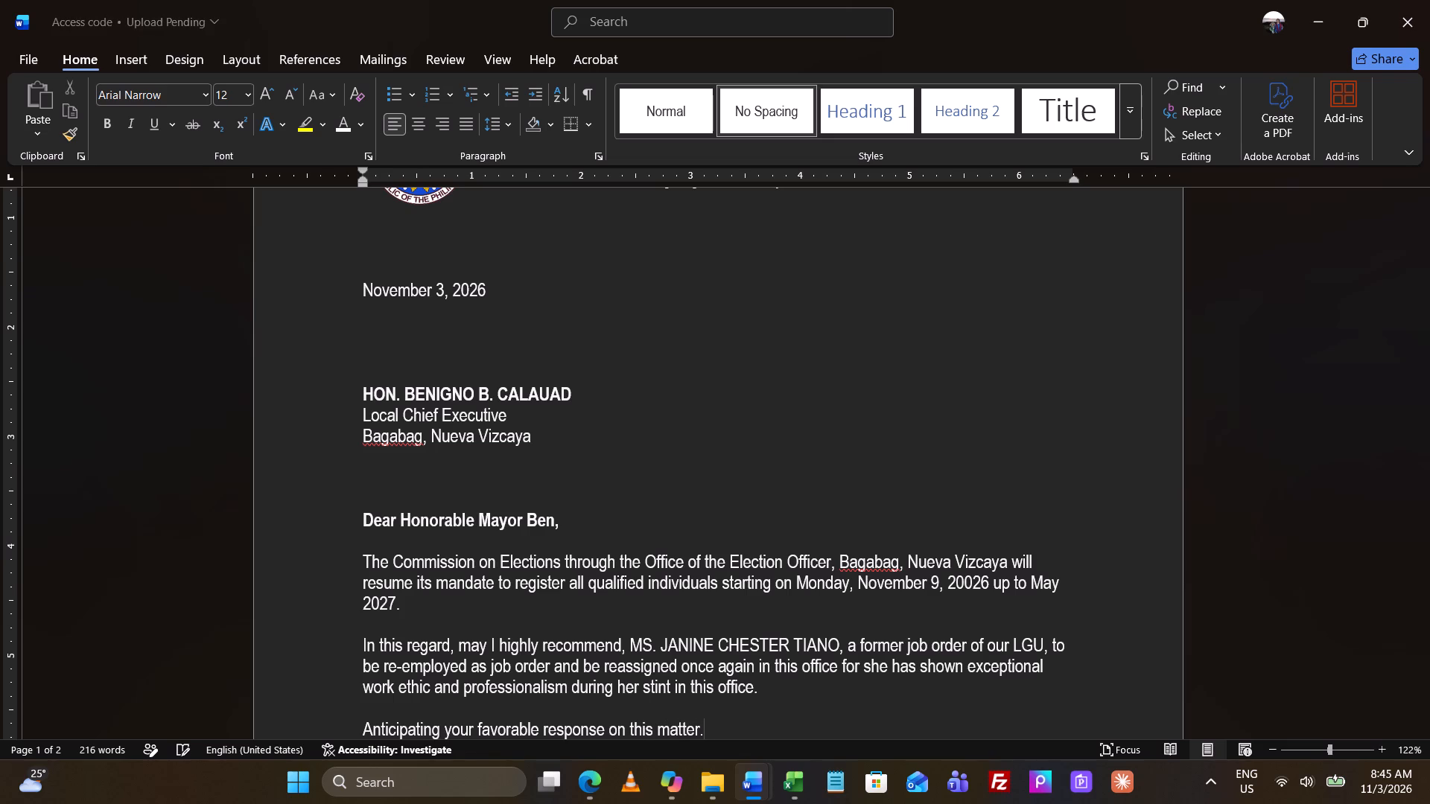
# Insert four line breaks below the closing sentence to leave space for a signature block.
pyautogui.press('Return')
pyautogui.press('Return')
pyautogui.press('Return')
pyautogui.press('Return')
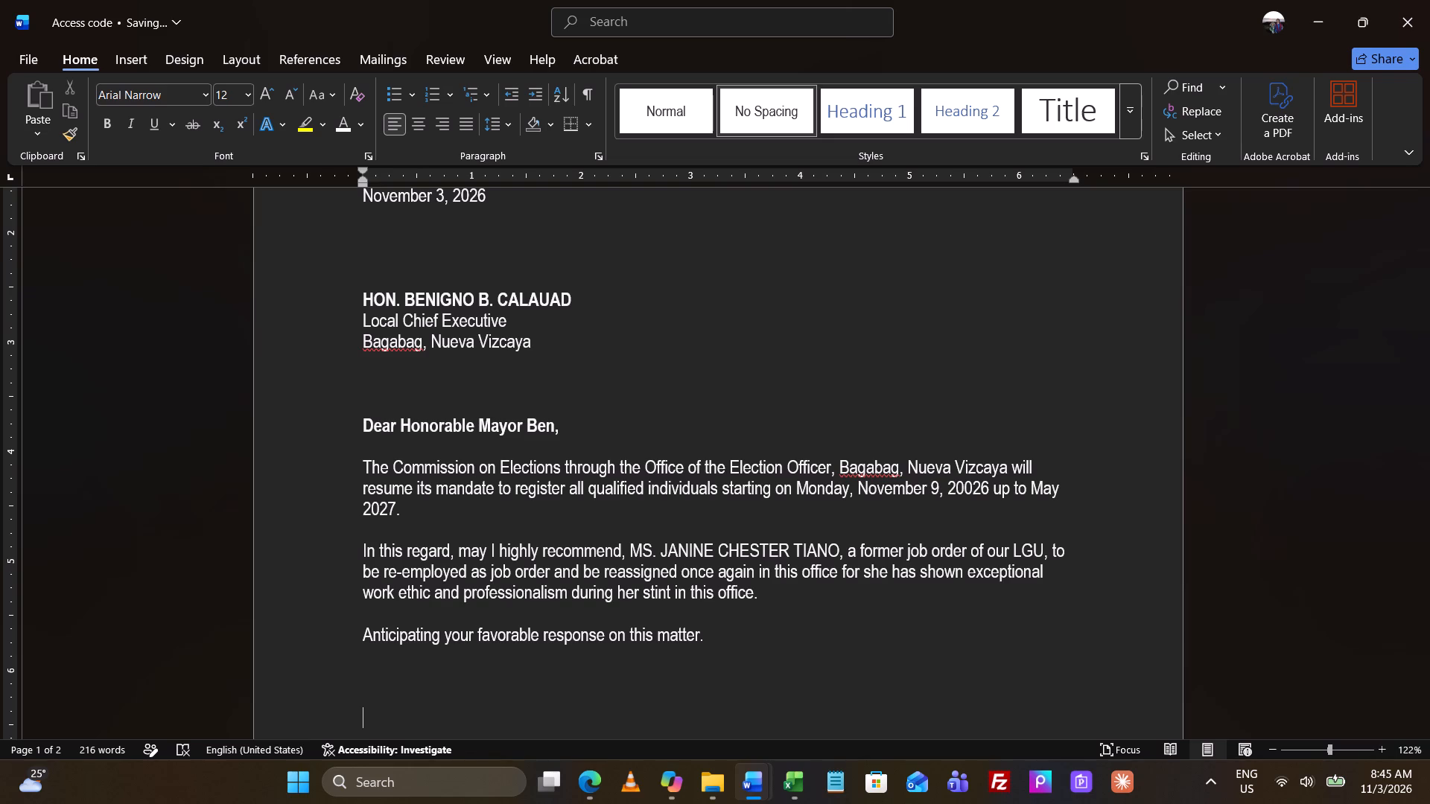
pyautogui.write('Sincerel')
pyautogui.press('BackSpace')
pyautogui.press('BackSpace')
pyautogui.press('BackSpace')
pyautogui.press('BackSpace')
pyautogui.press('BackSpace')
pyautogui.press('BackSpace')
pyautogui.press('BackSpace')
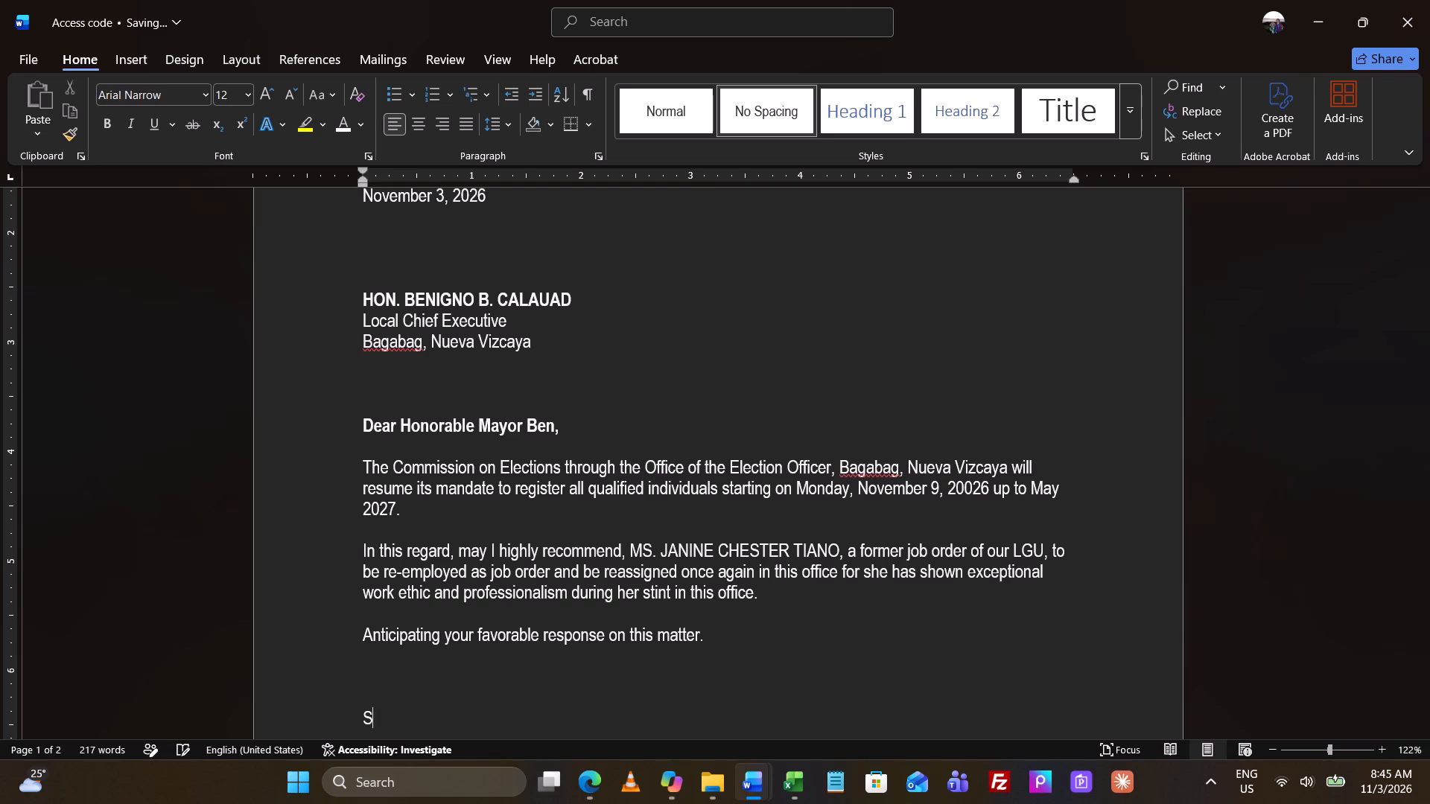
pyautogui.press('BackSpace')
# Add one more blank line and enter the signature block: the signatory's name in capitals with "Election Officer III" beneath it.
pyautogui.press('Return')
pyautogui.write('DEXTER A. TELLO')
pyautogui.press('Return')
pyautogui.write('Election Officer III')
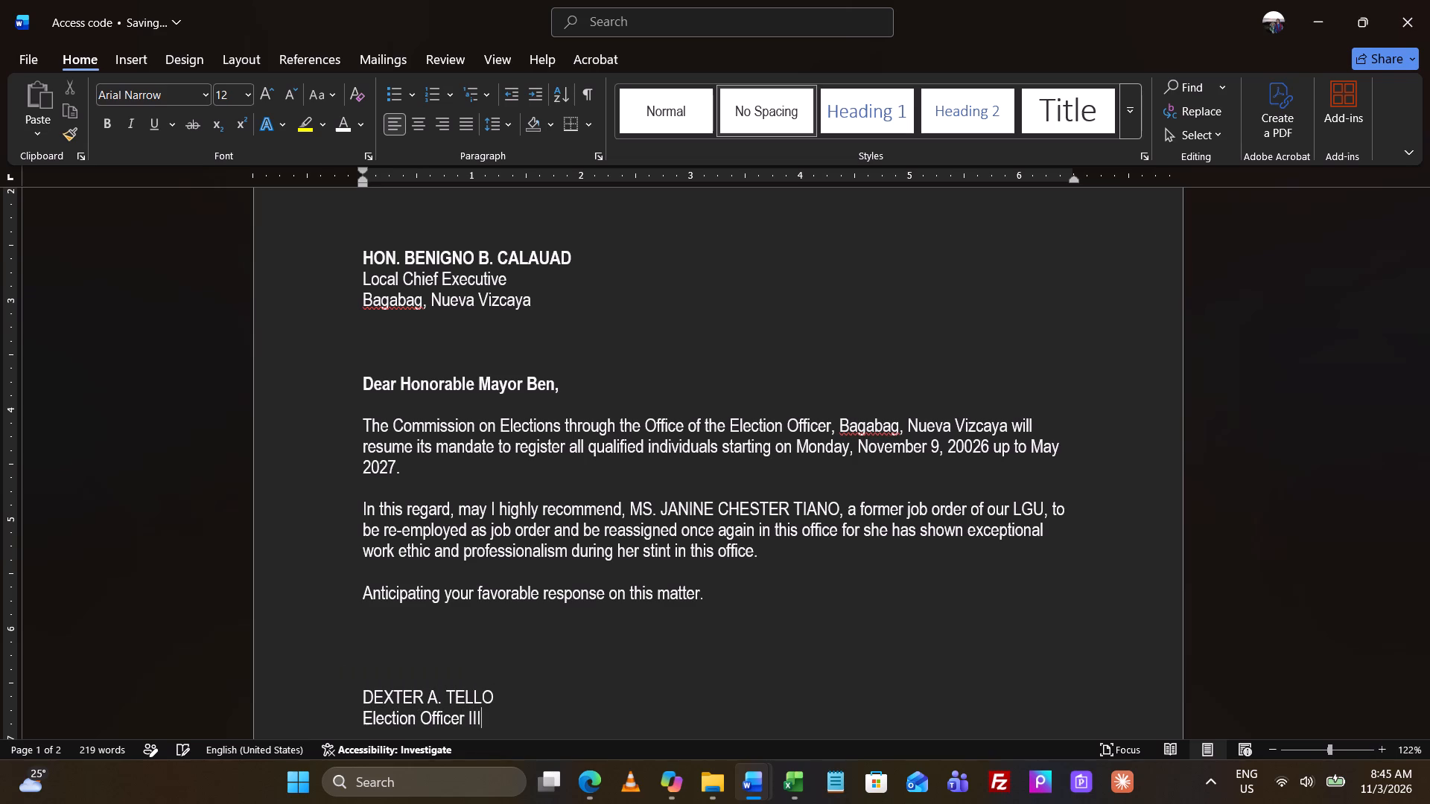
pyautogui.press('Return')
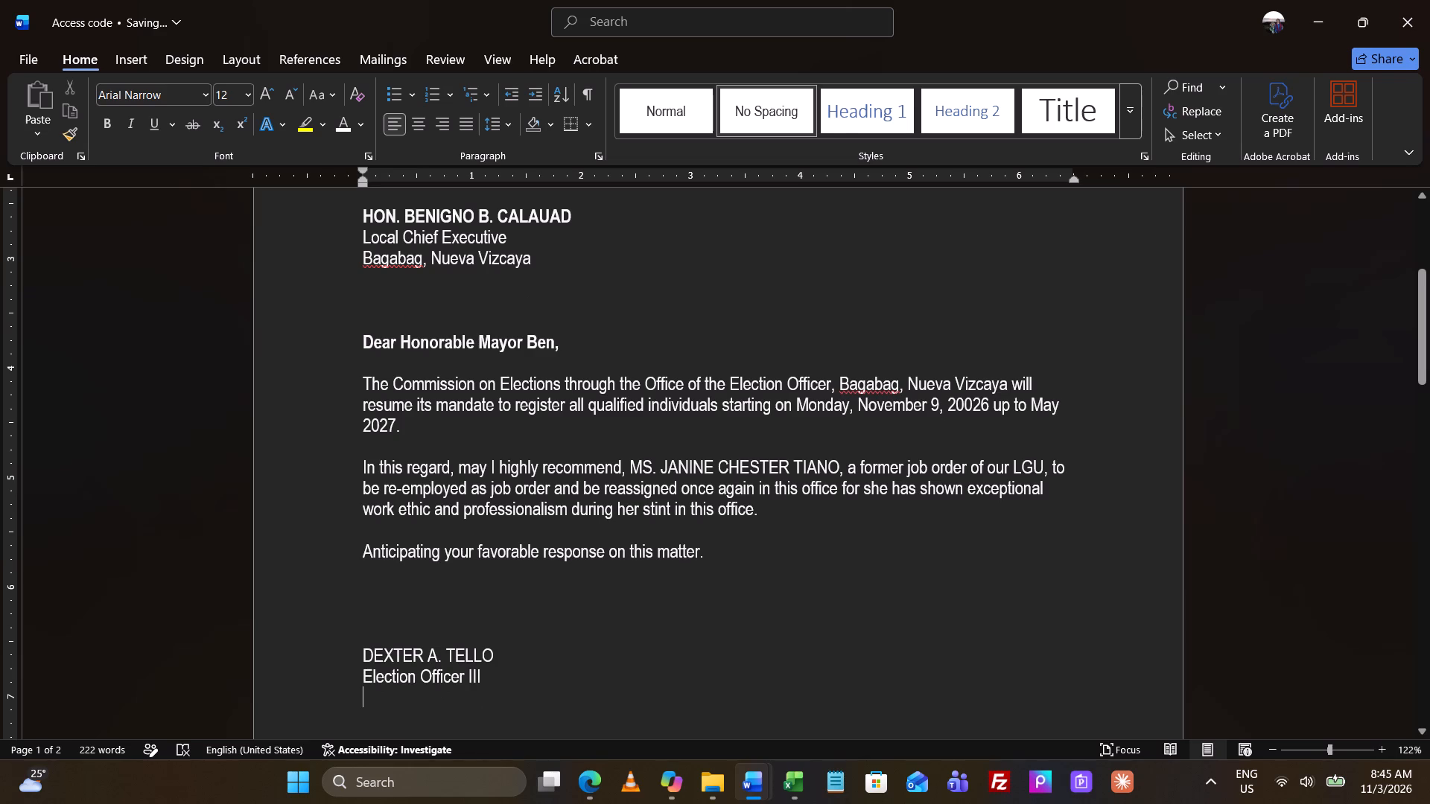
# Justify the letter's body text from the first paragraph through the closing sentence.
pyautogui.moveTo(361, 376); pyautogui.dragTo(752, 561)
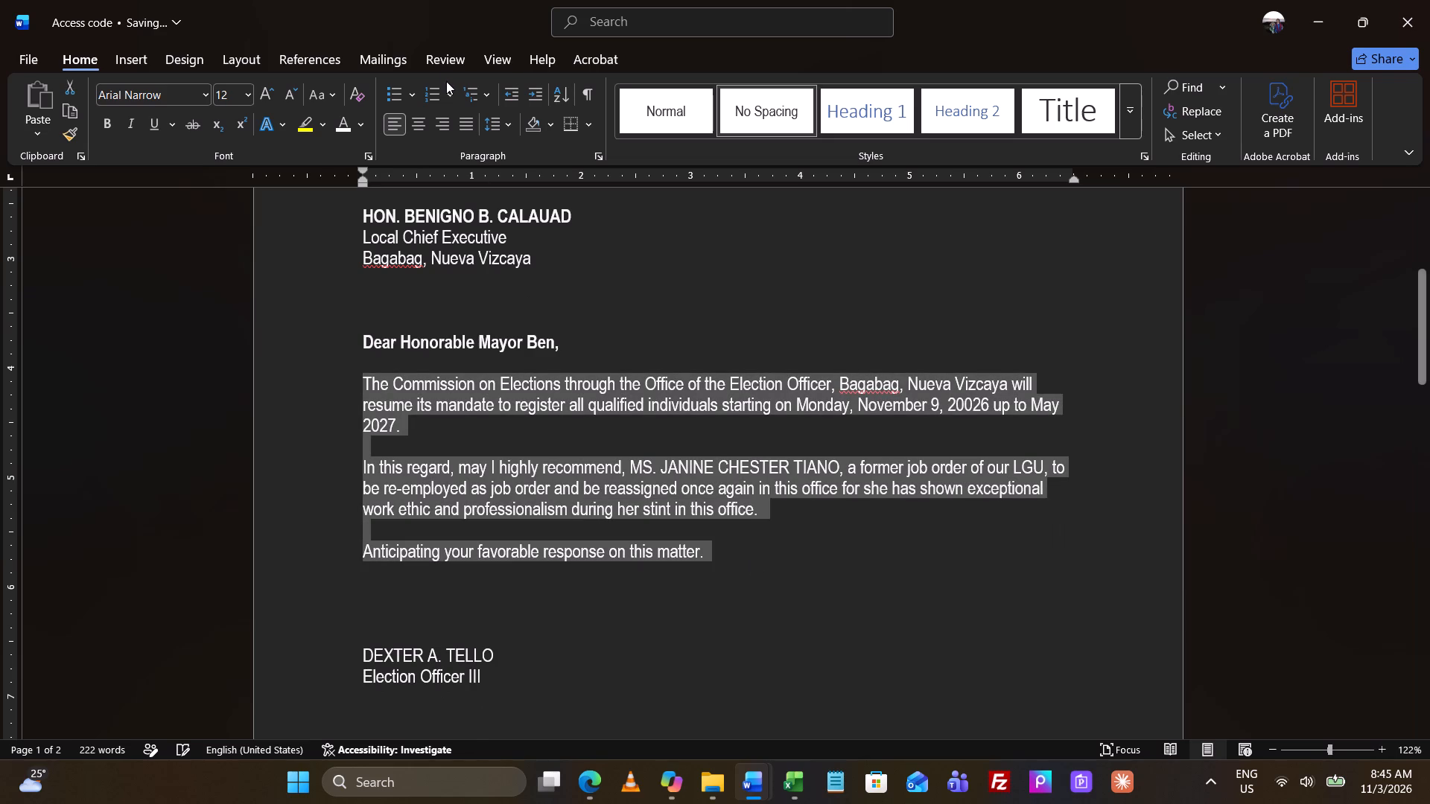
pyautogui.click(473, 130)
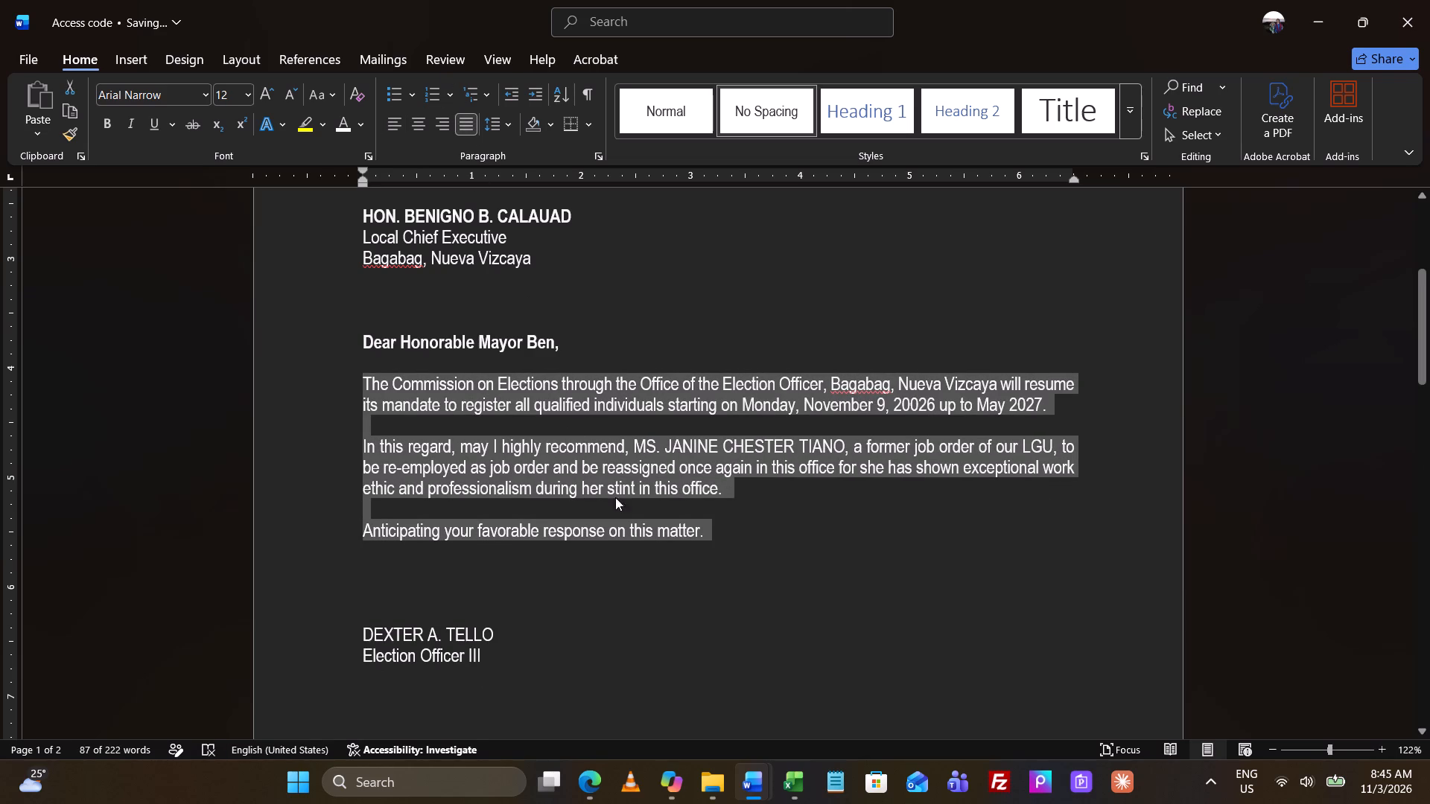
pyautogui.click(781, 554)
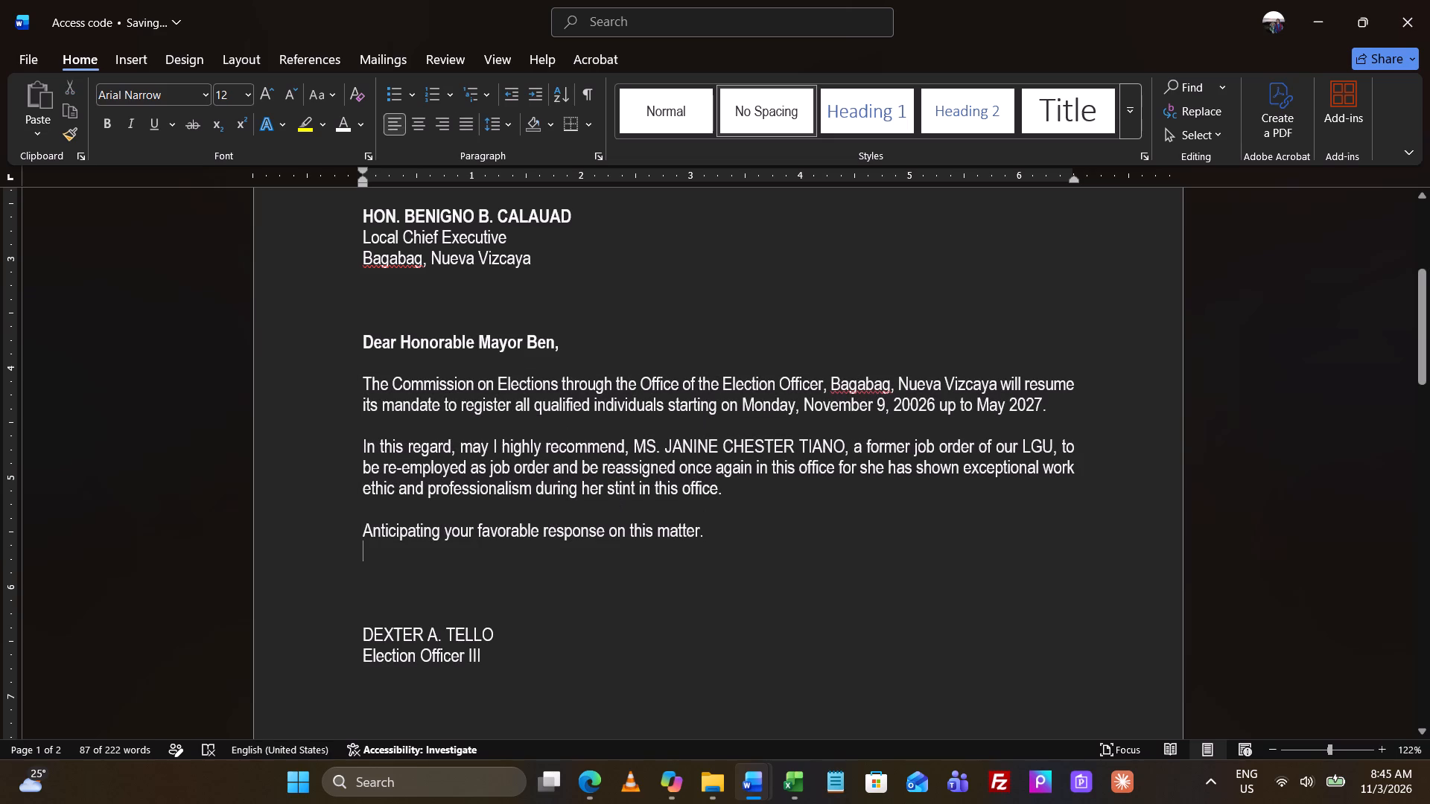
# Add one blank line below the salutation "Dear Honorable Mayor Ben,".
pyautogui.click(565, 345)
pyautogui.press('Return')
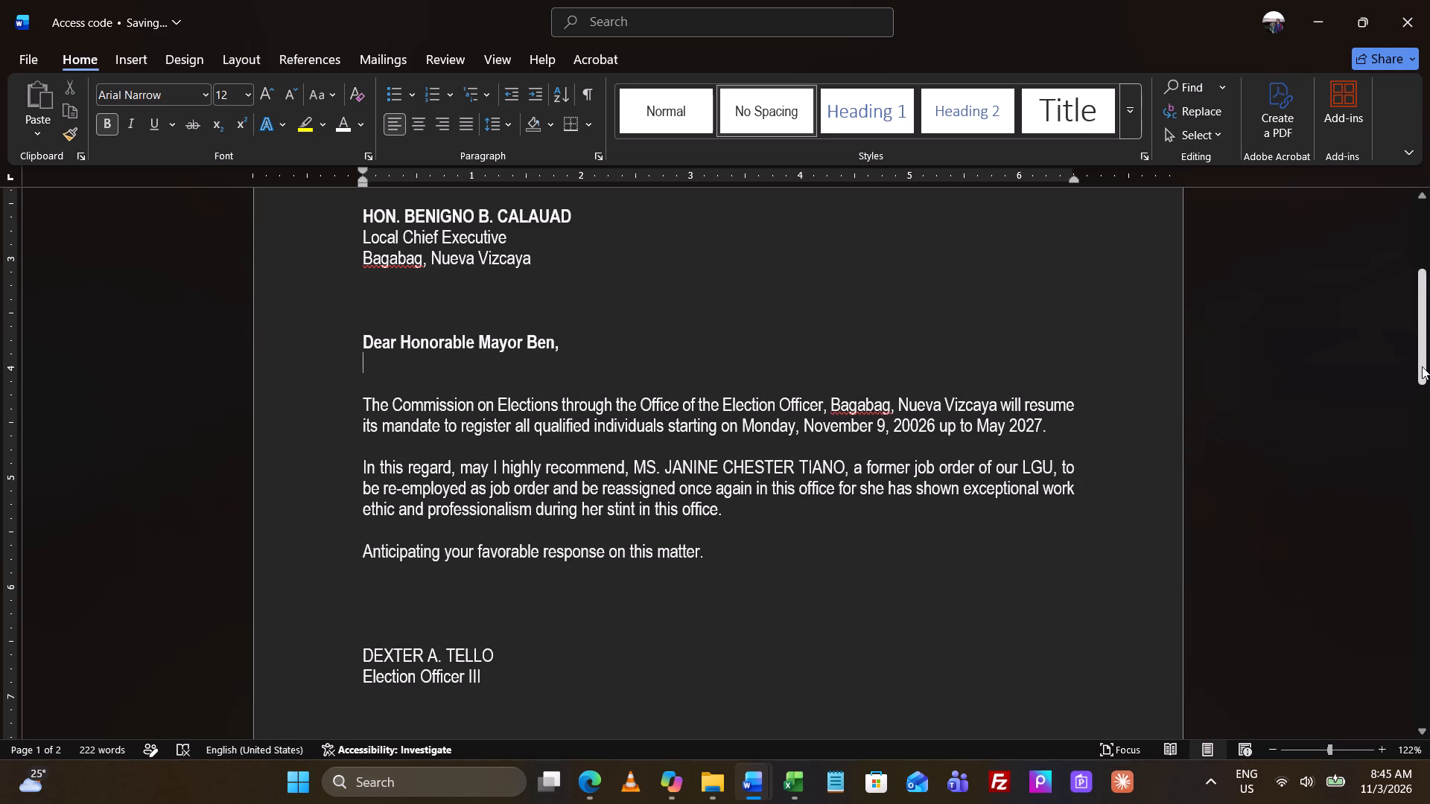
# Insert blank lines between the signature block and the MEMORANDUM heading to push the old memorandum onto page 2.
pyautogui.moveTo(1417, 346); pyautogui.dragTo(1412, 280)
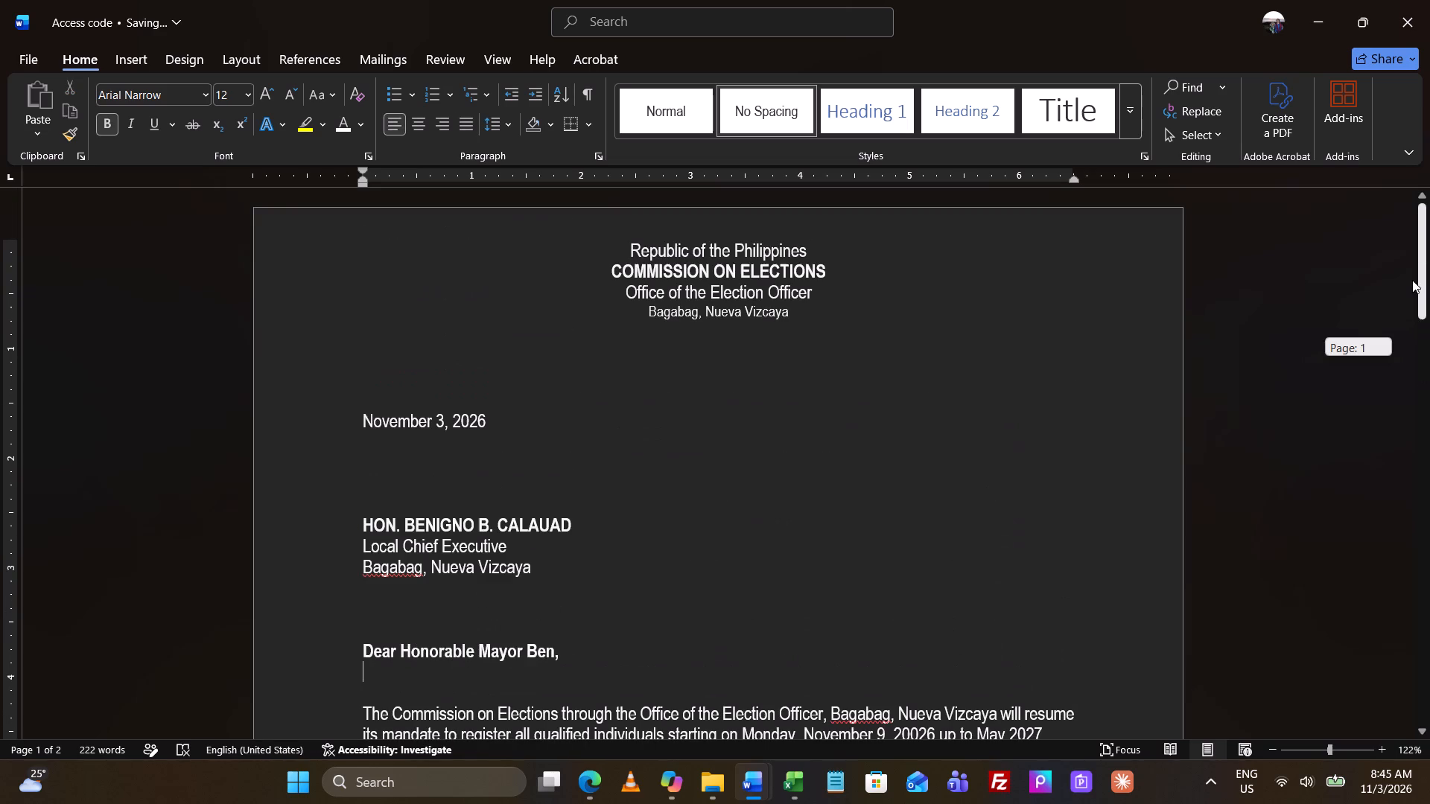
pyautogui.moveTo(1412, 280); pyautogui.dragTo(1417, 421)
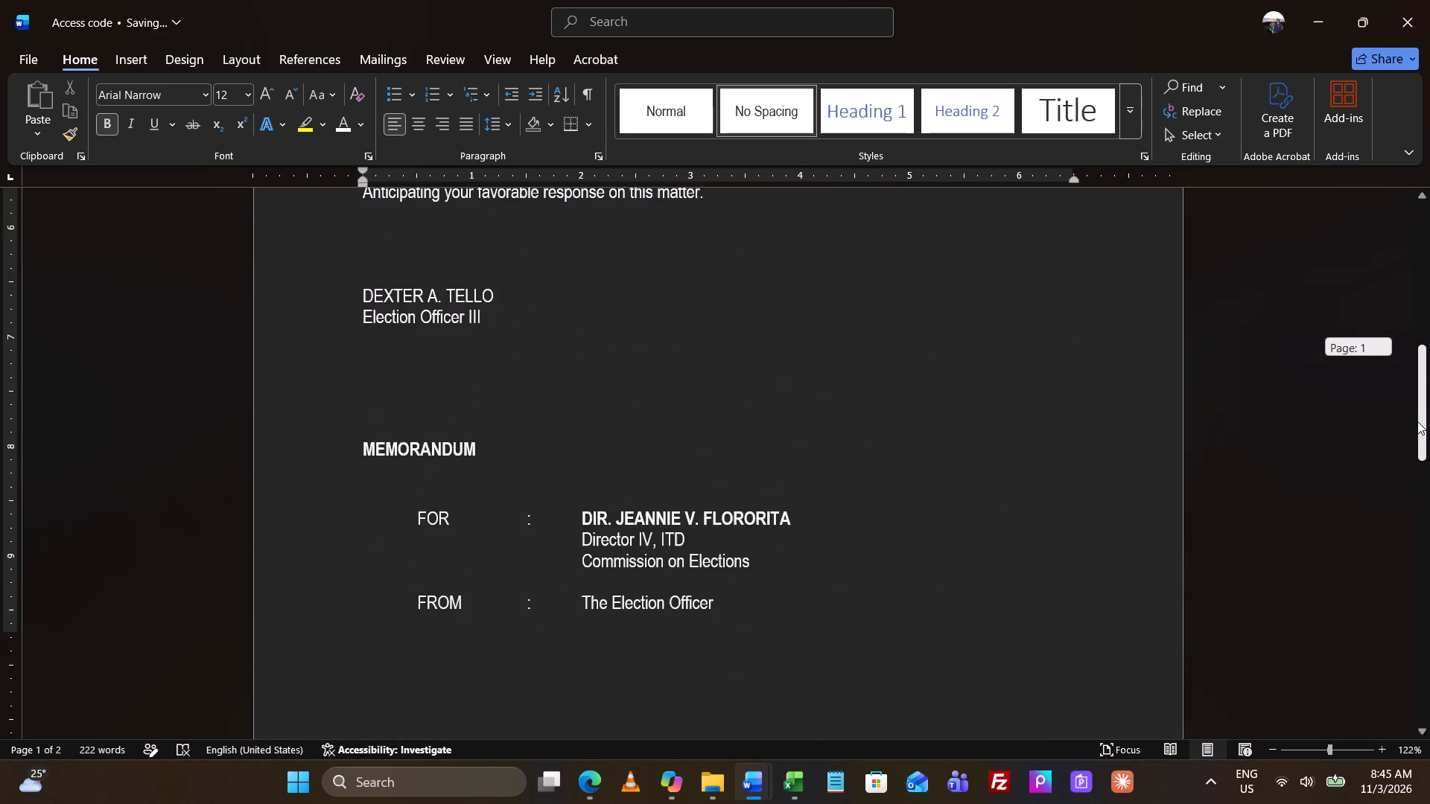
pyautogui.moveTo(1417, 421); pyautogui.dragTo(1416, 417)
pyautogui.click(468, 424)
pyautogui.press('Return')
pyautogui.press('Return')
pyautogui.press('Return')
pyautogui.press('Return')
pyautogui.press('Return')
pyautogui.press('Return')
pyautogui.press('Return')
pyautogui.press('Return')
pyautogui.press('Return')
pyautogui.press('Return')
pyautogui.press('Return')
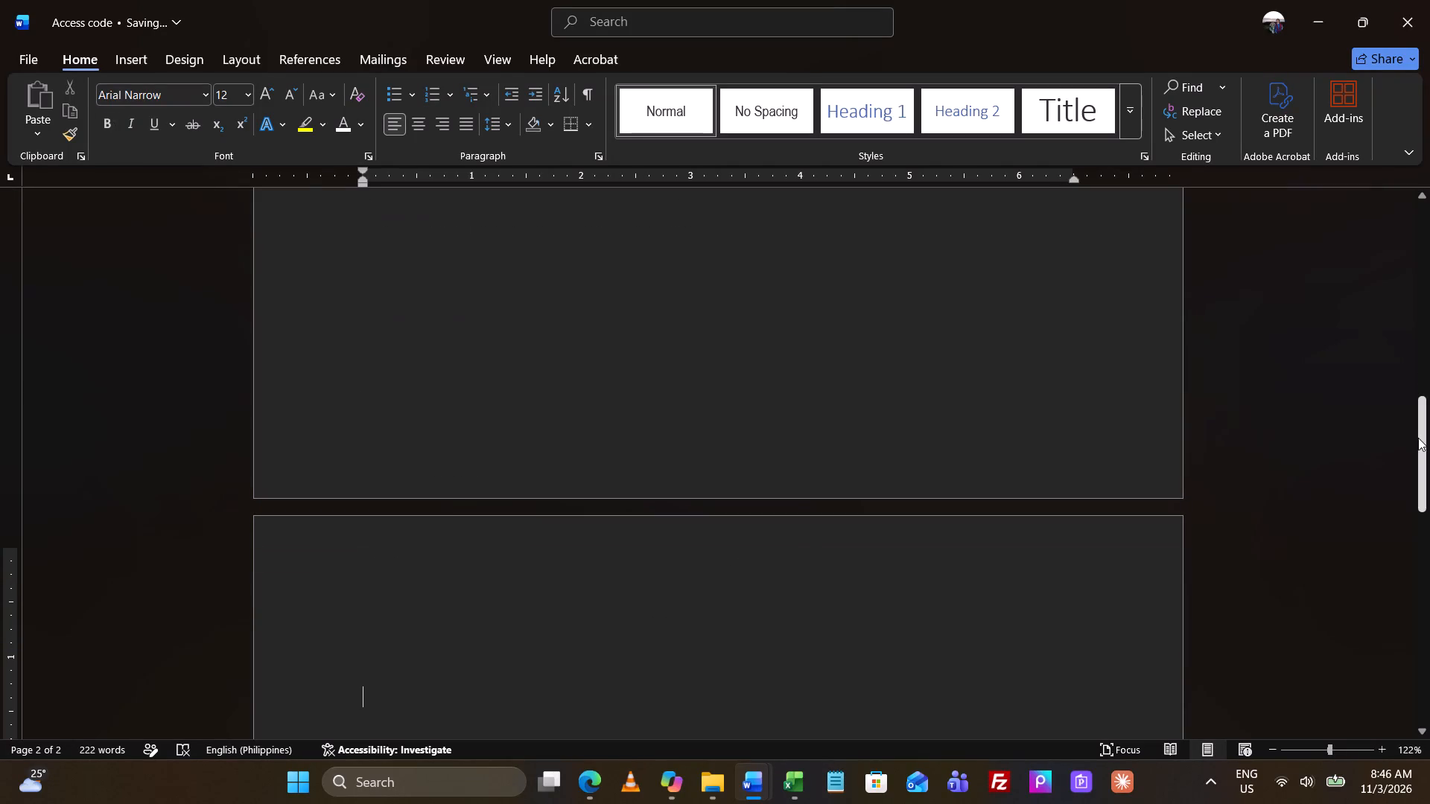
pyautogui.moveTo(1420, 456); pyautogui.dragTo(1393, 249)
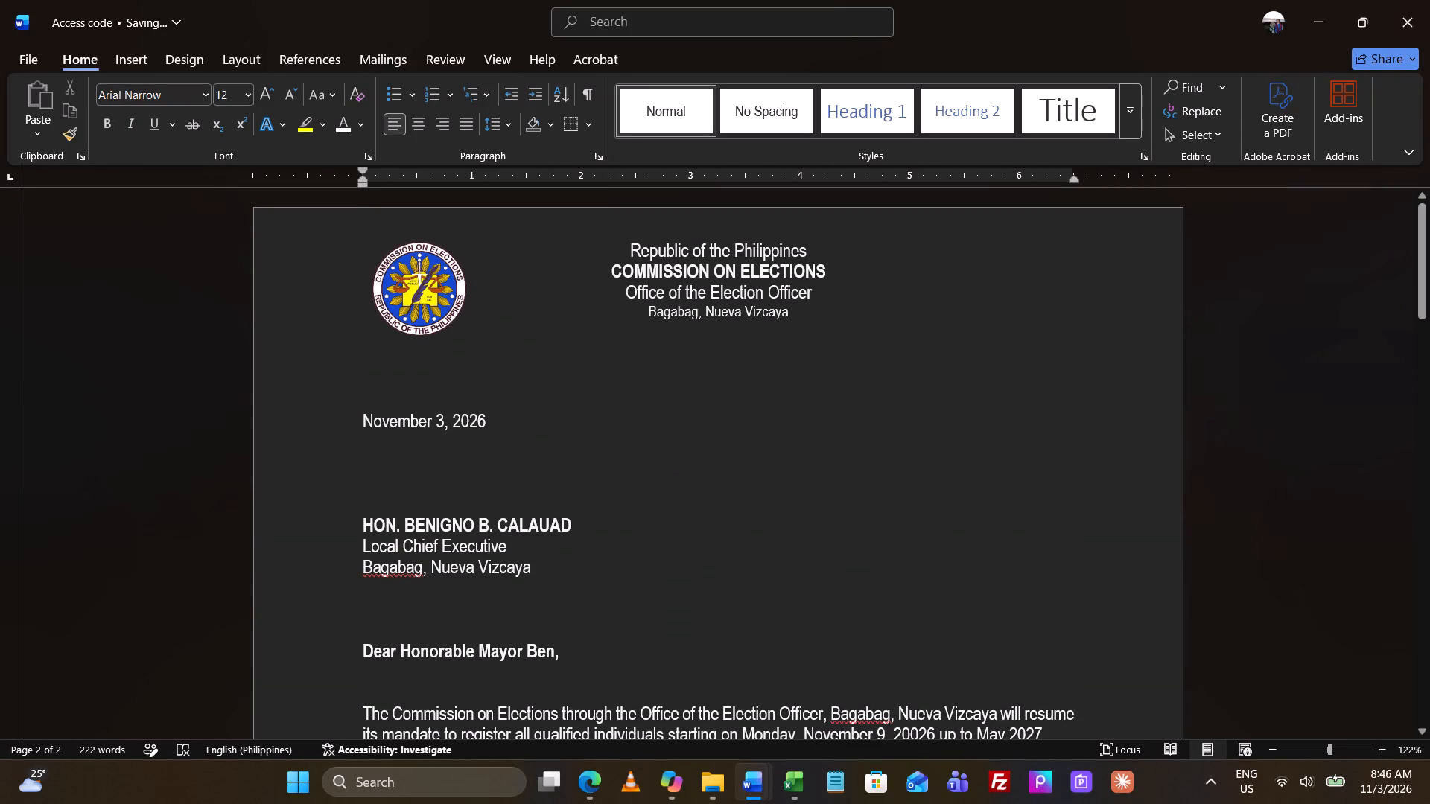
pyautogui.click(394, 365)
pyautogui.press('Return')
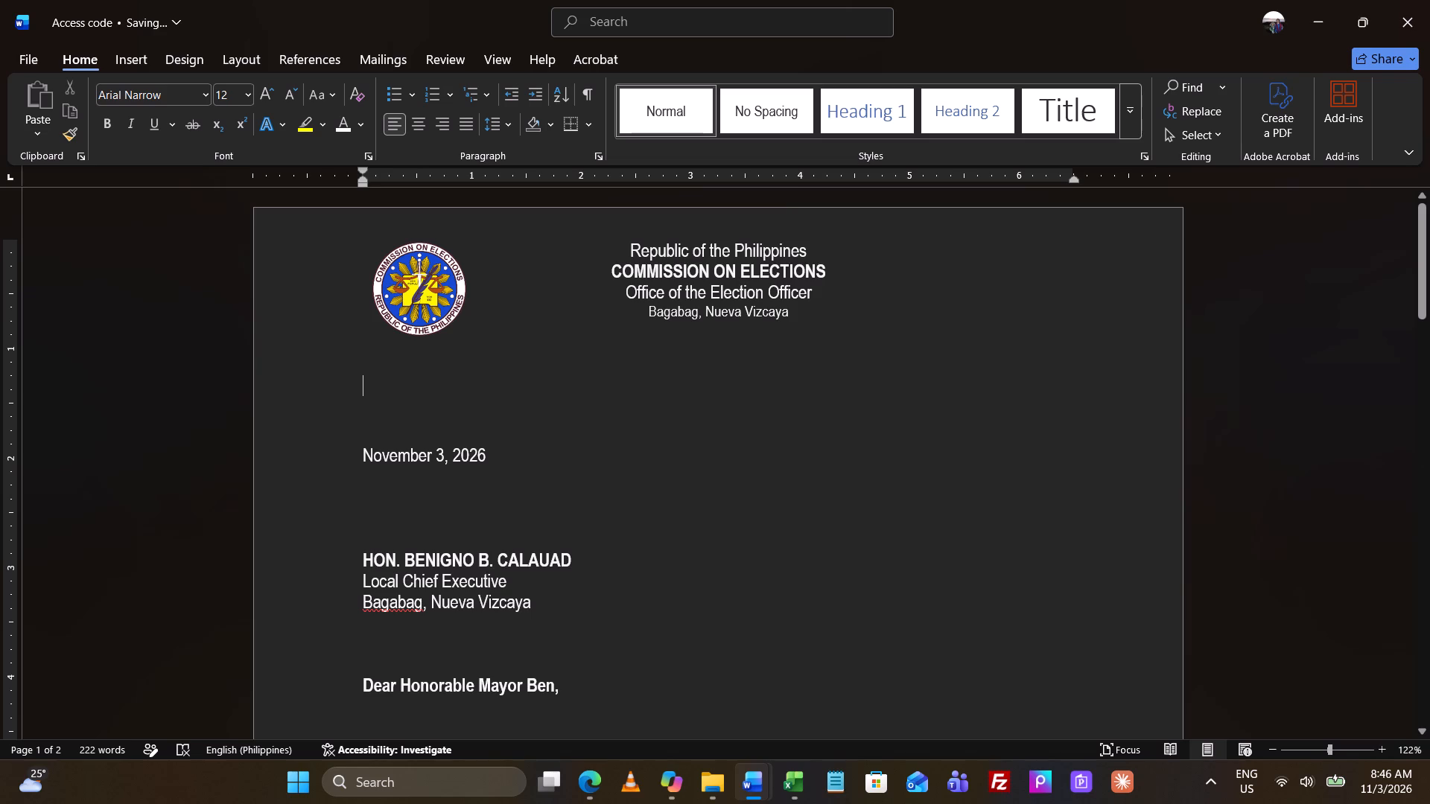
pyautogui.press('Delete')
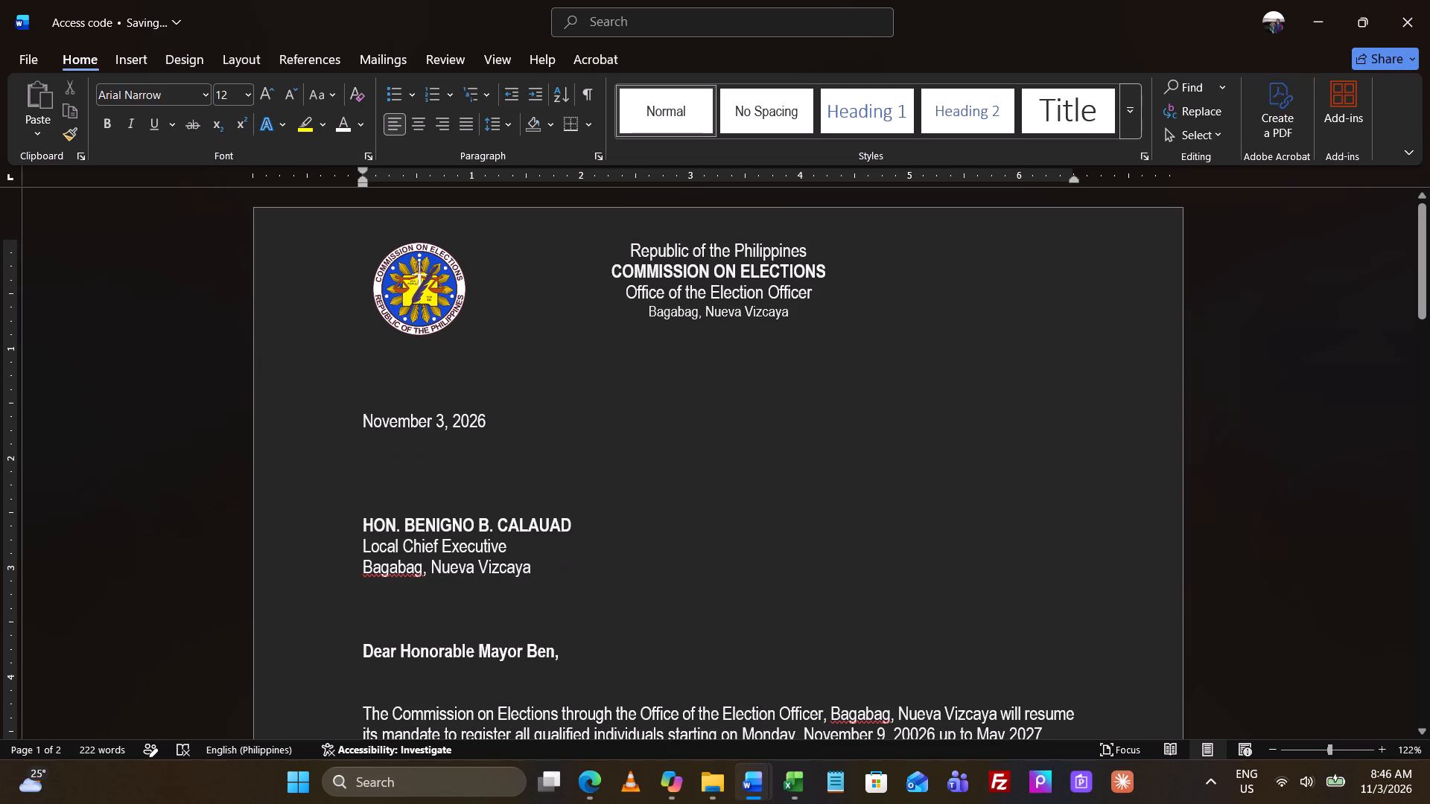
# Add one blank line between the letter's date and the addressee block.
pyautogui.click(370, 458)
pyautogui.press('Return')
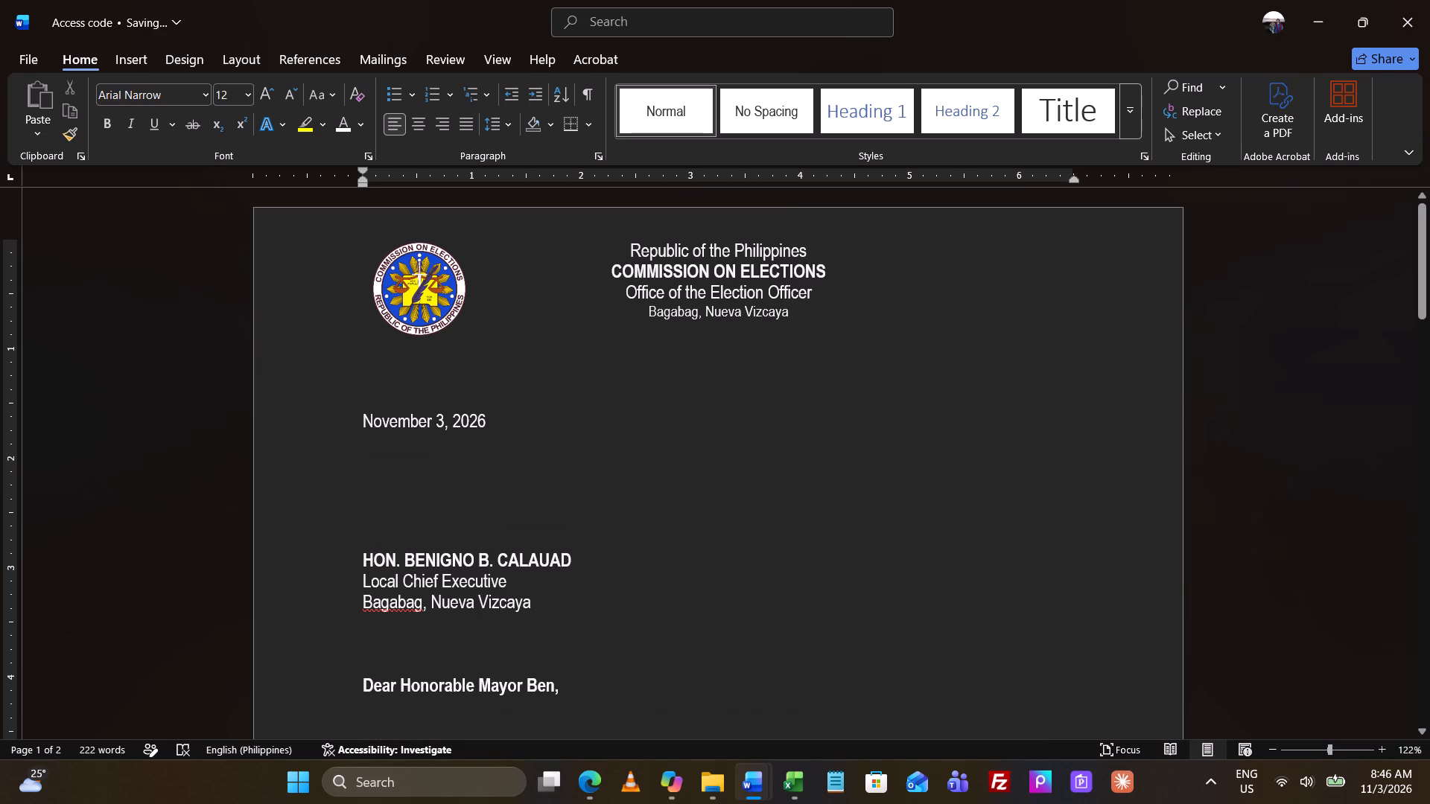
# Check the letter's layout and print only page 1 of the document.
pyautogui.moveTo(1423, 243); pyautogui.dragTo(1429, 366)
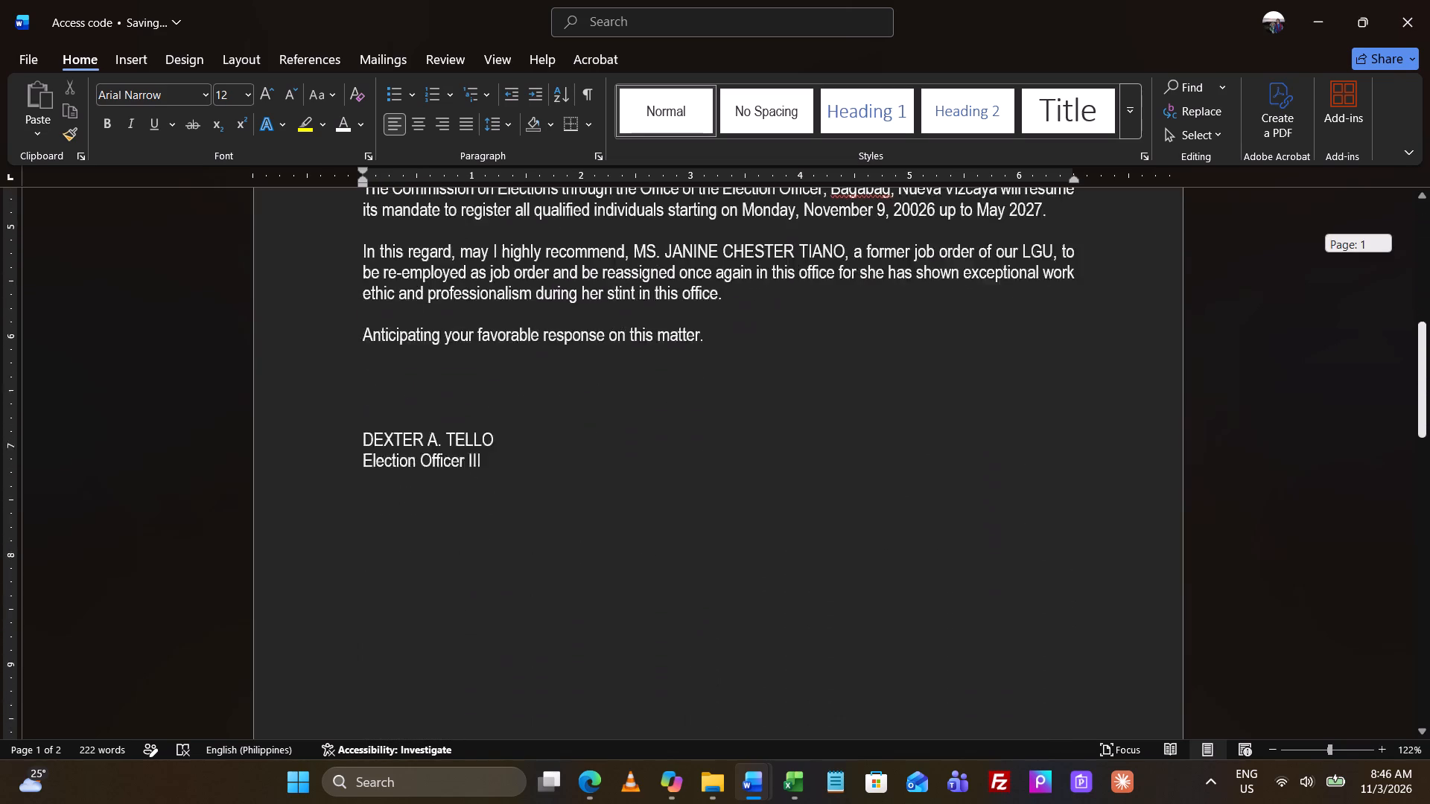
pyautogui.moveTo(1429, 366); pyautogui.dragTo(1415, 182)
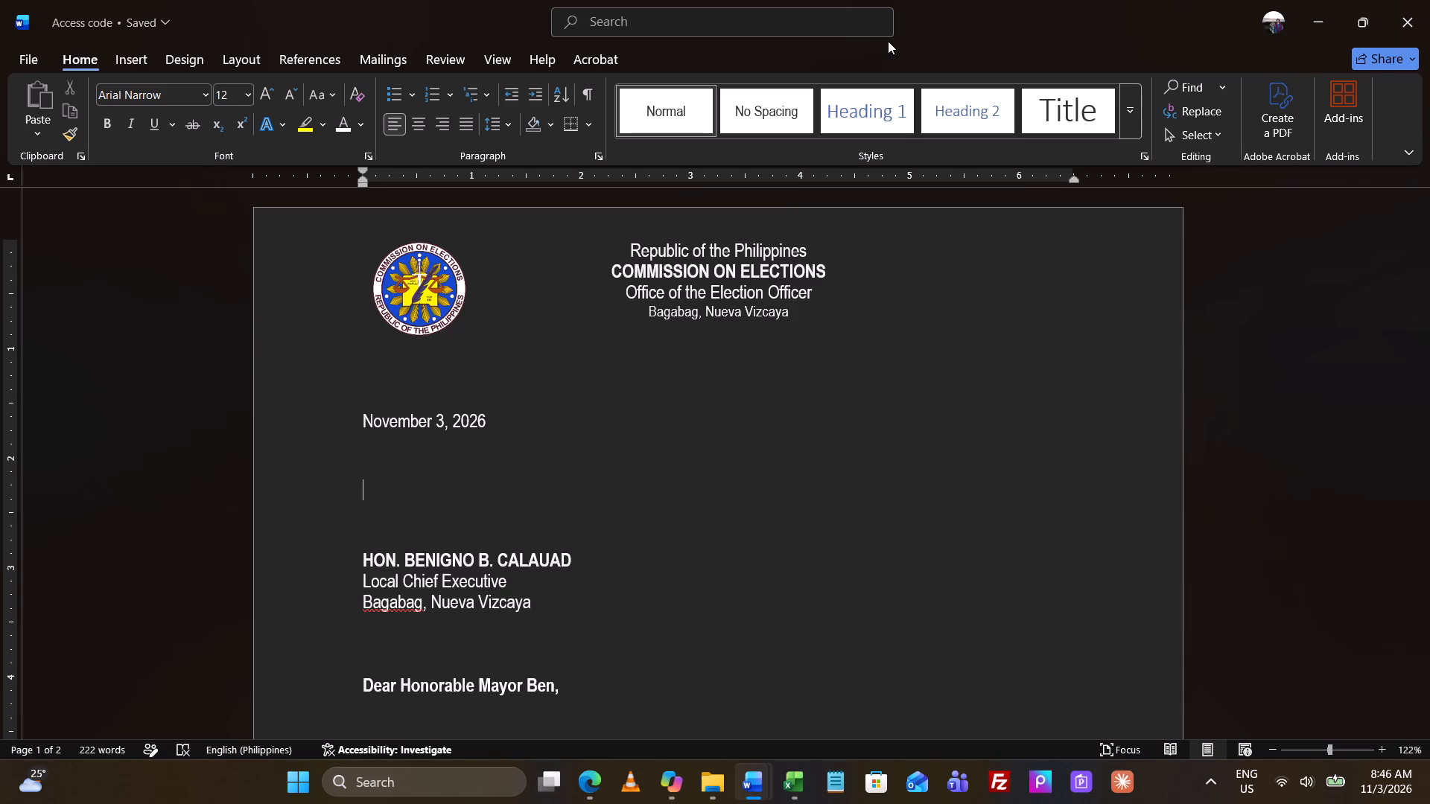
pyautogui.click(19, 55)
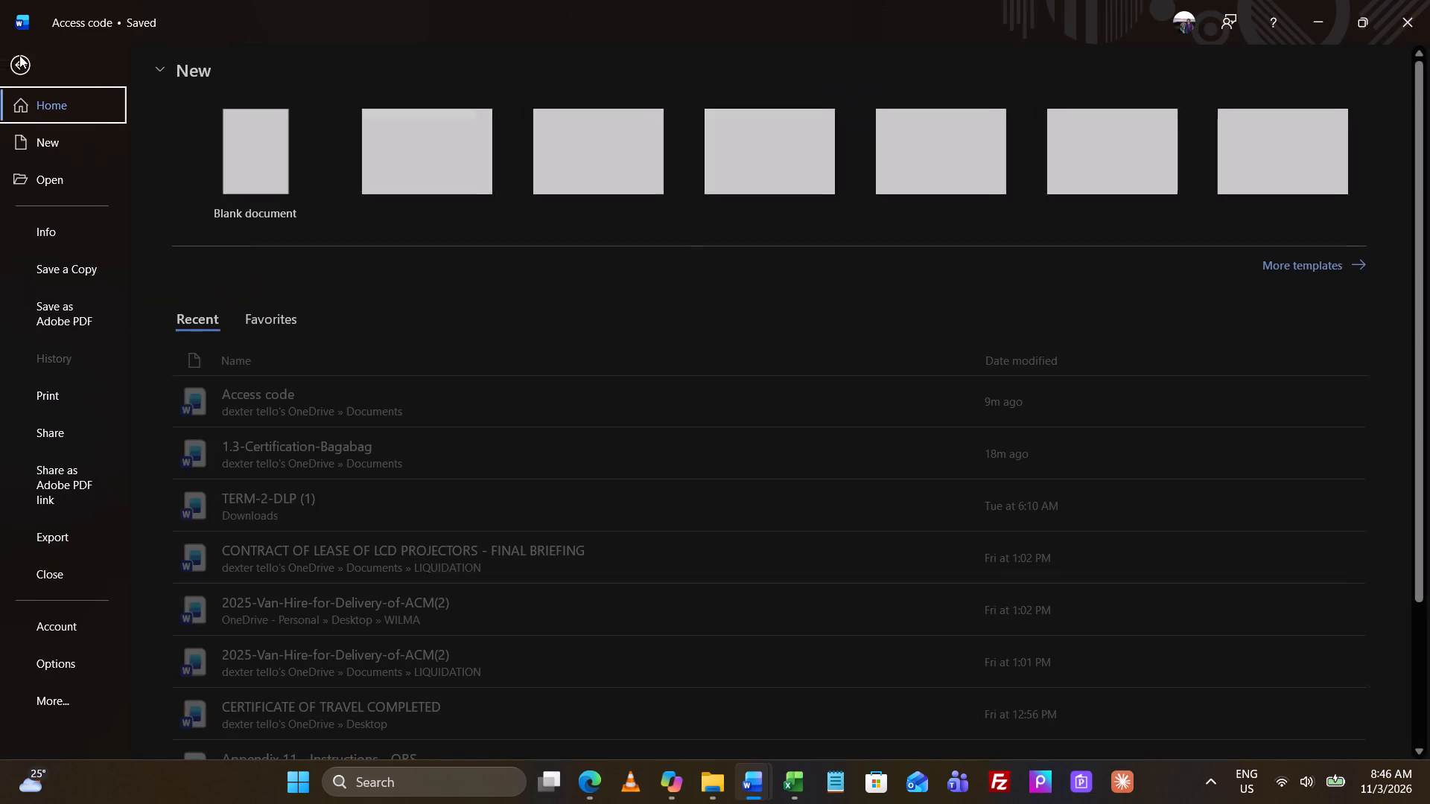
pyautogui.click(95, 409)
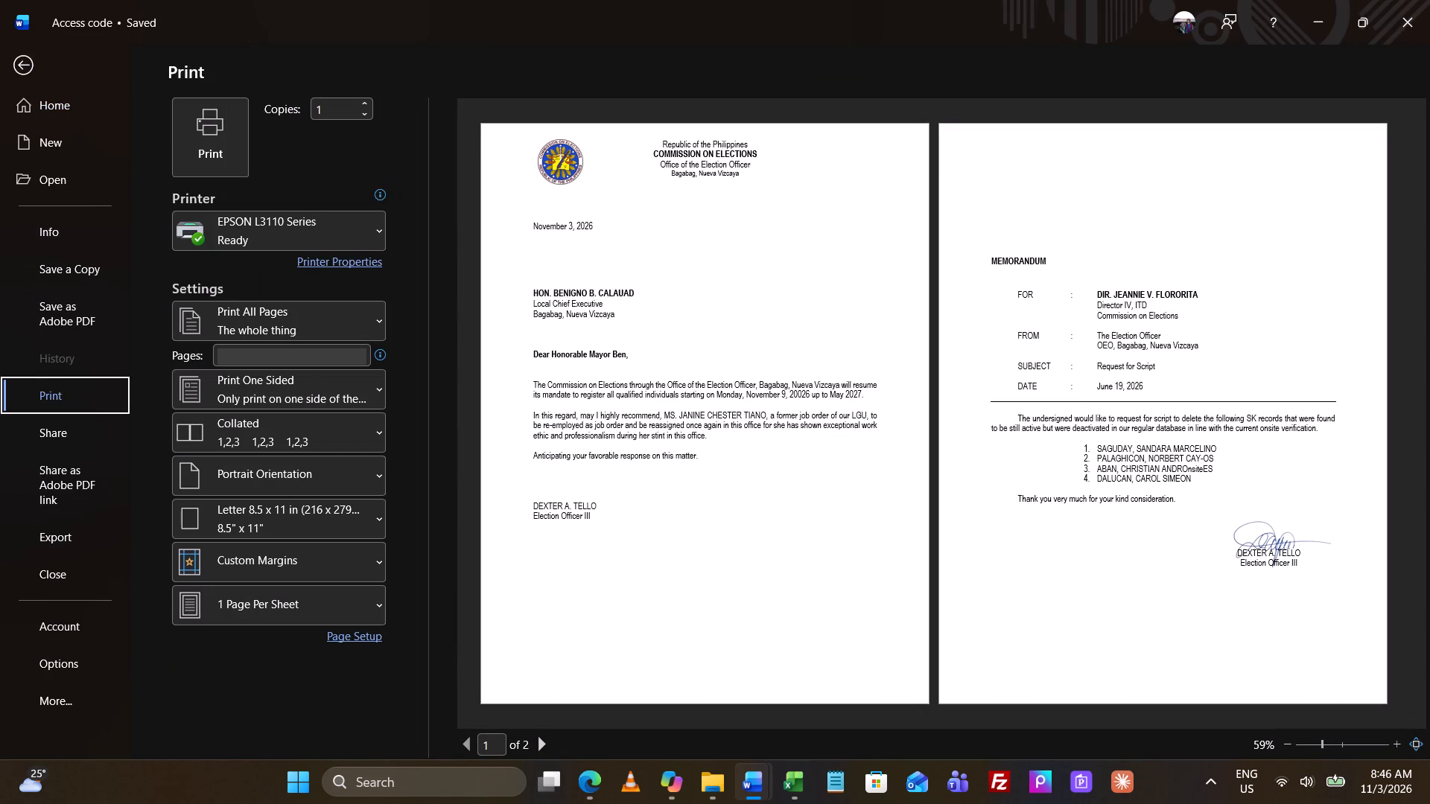
pyautogui.click(248, 355)
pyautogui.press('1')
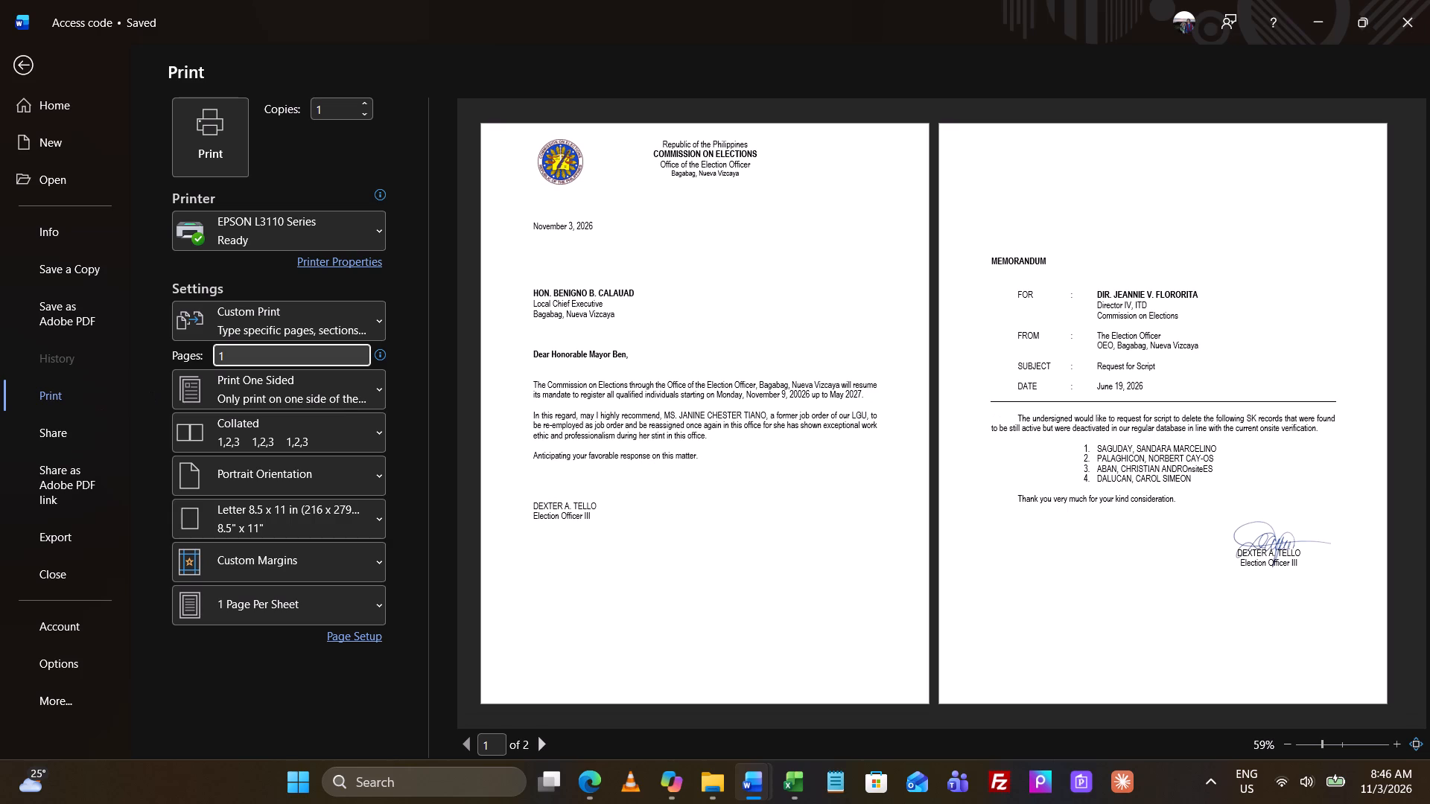
pyautogui.click(208, 125)
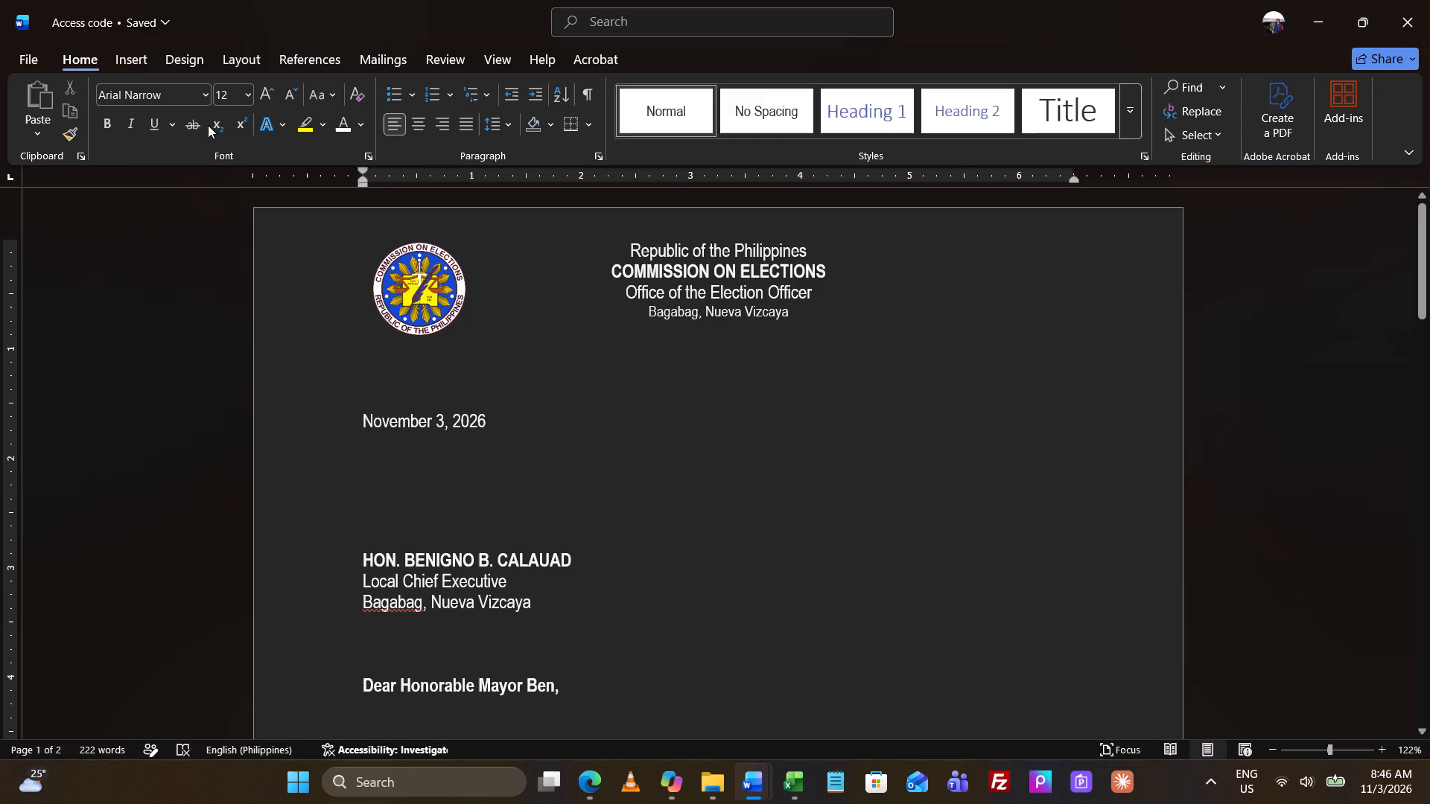
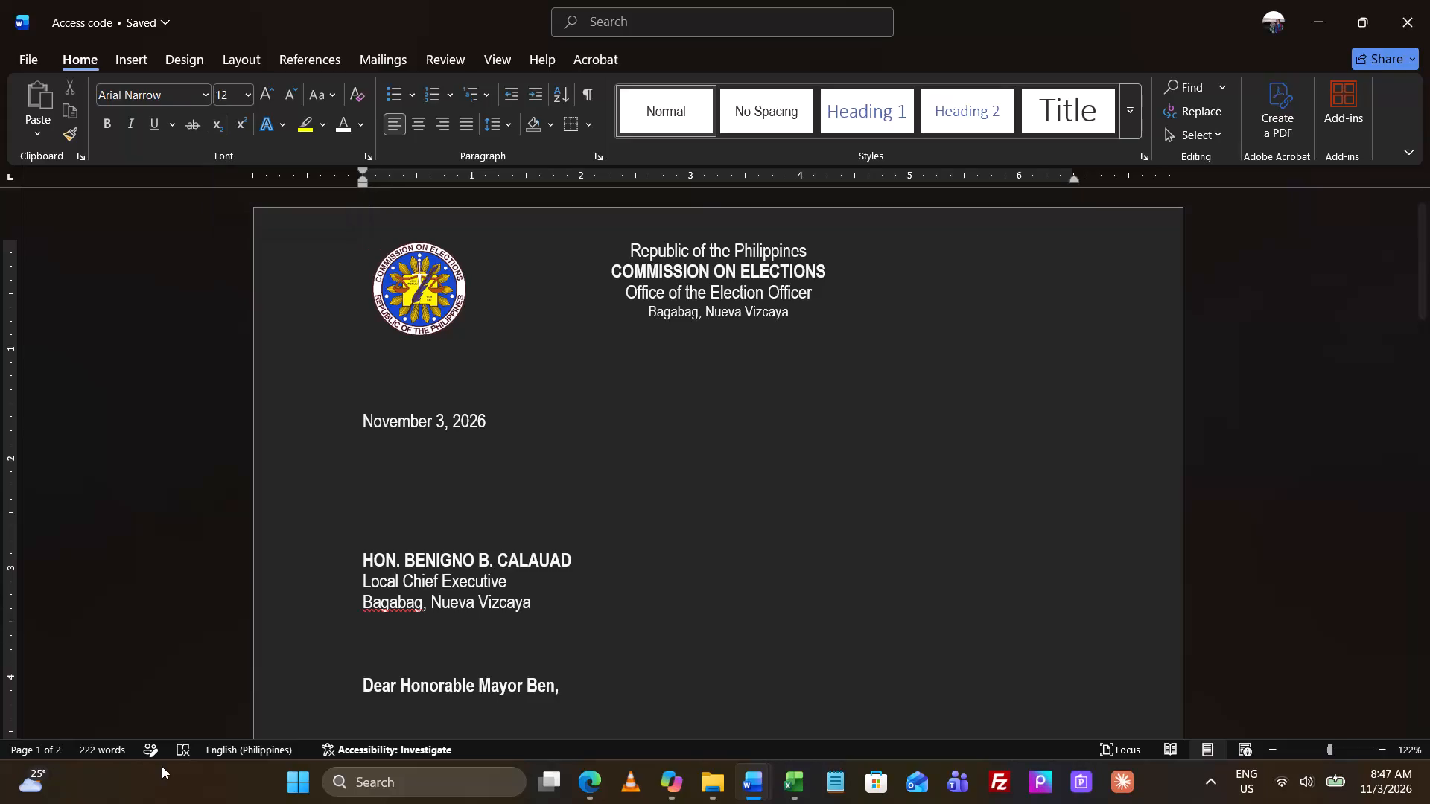
# Find and open the Epson Scan 2 application.
pyautogui.click(400, 780)
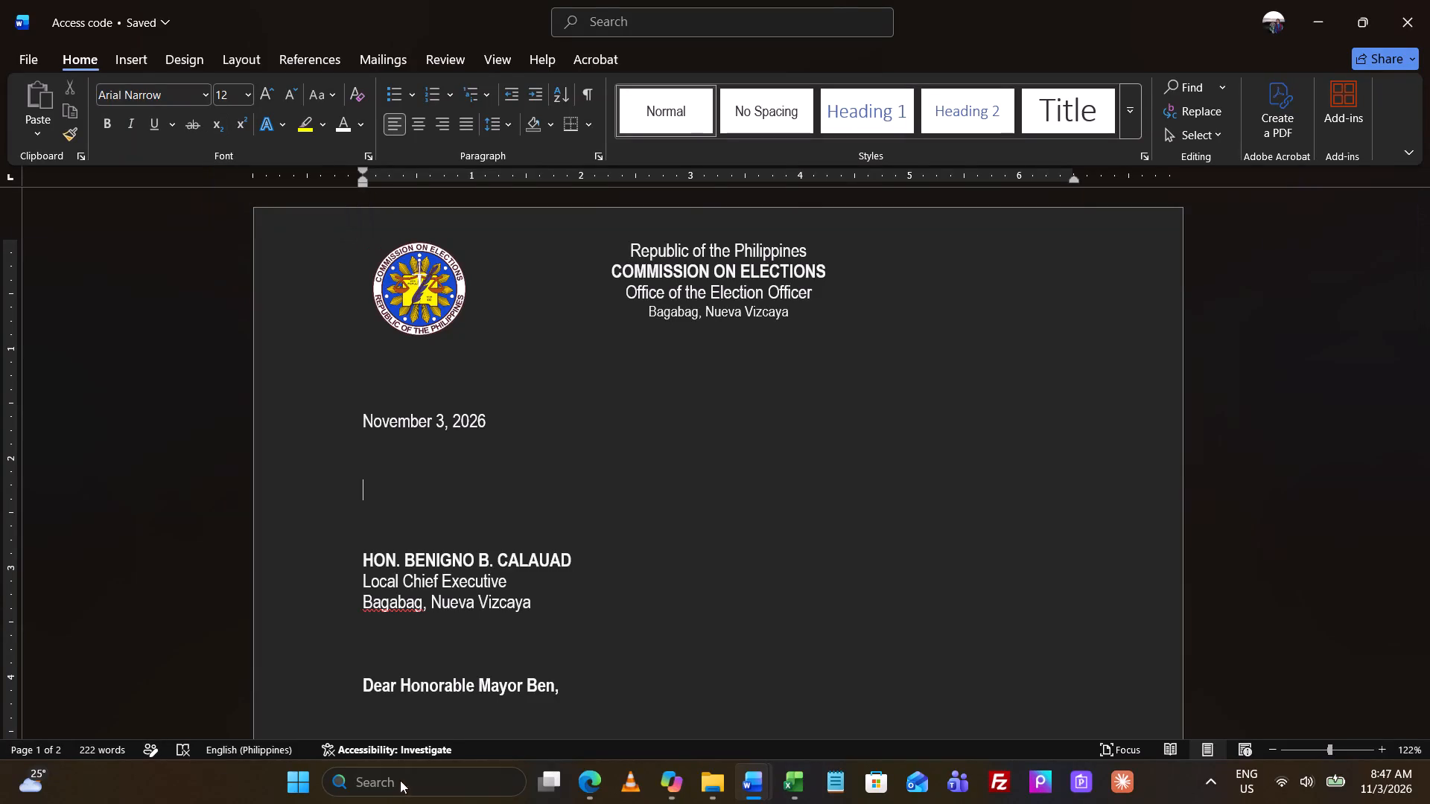
pyautogui.write('scan')
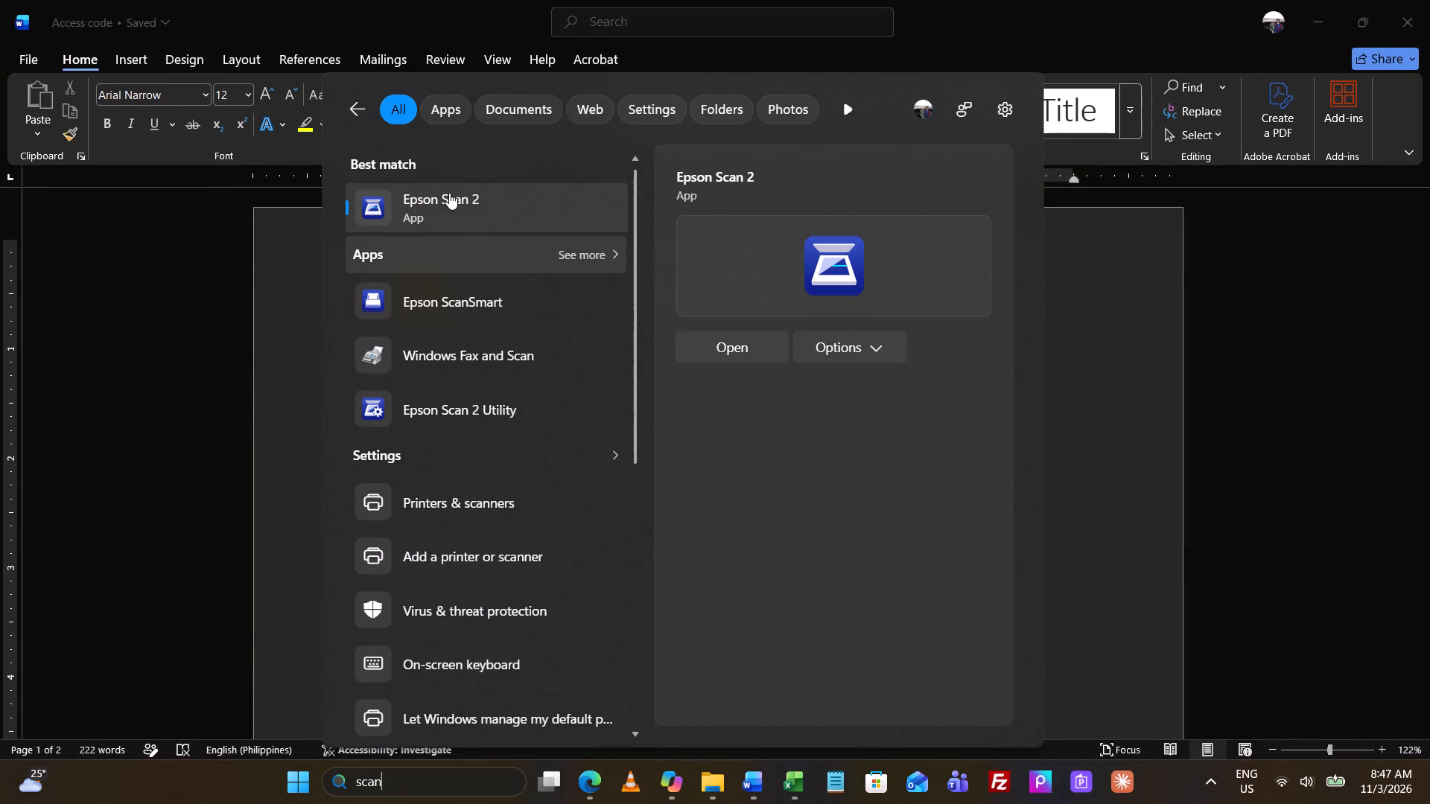
pyautogui.click(449, 193)
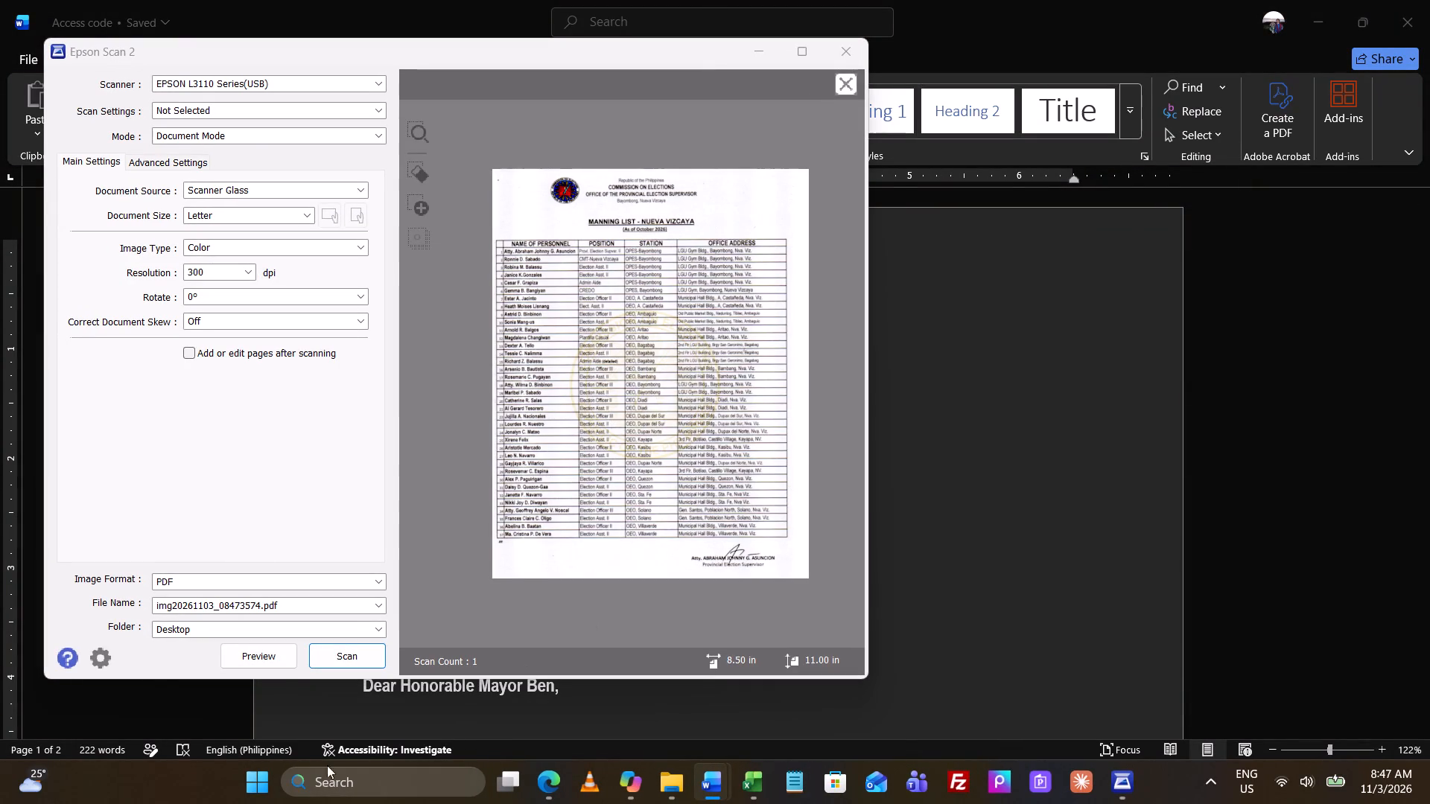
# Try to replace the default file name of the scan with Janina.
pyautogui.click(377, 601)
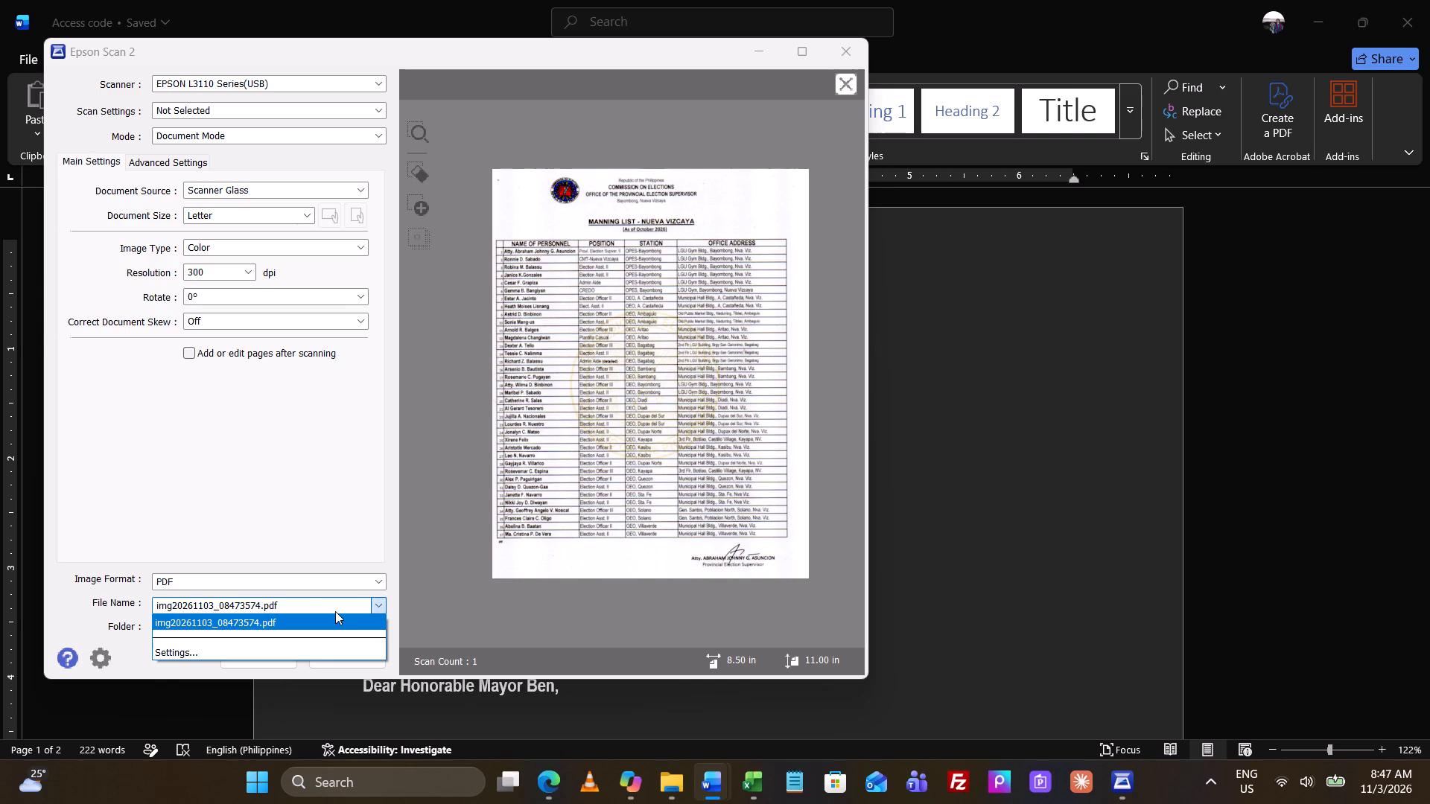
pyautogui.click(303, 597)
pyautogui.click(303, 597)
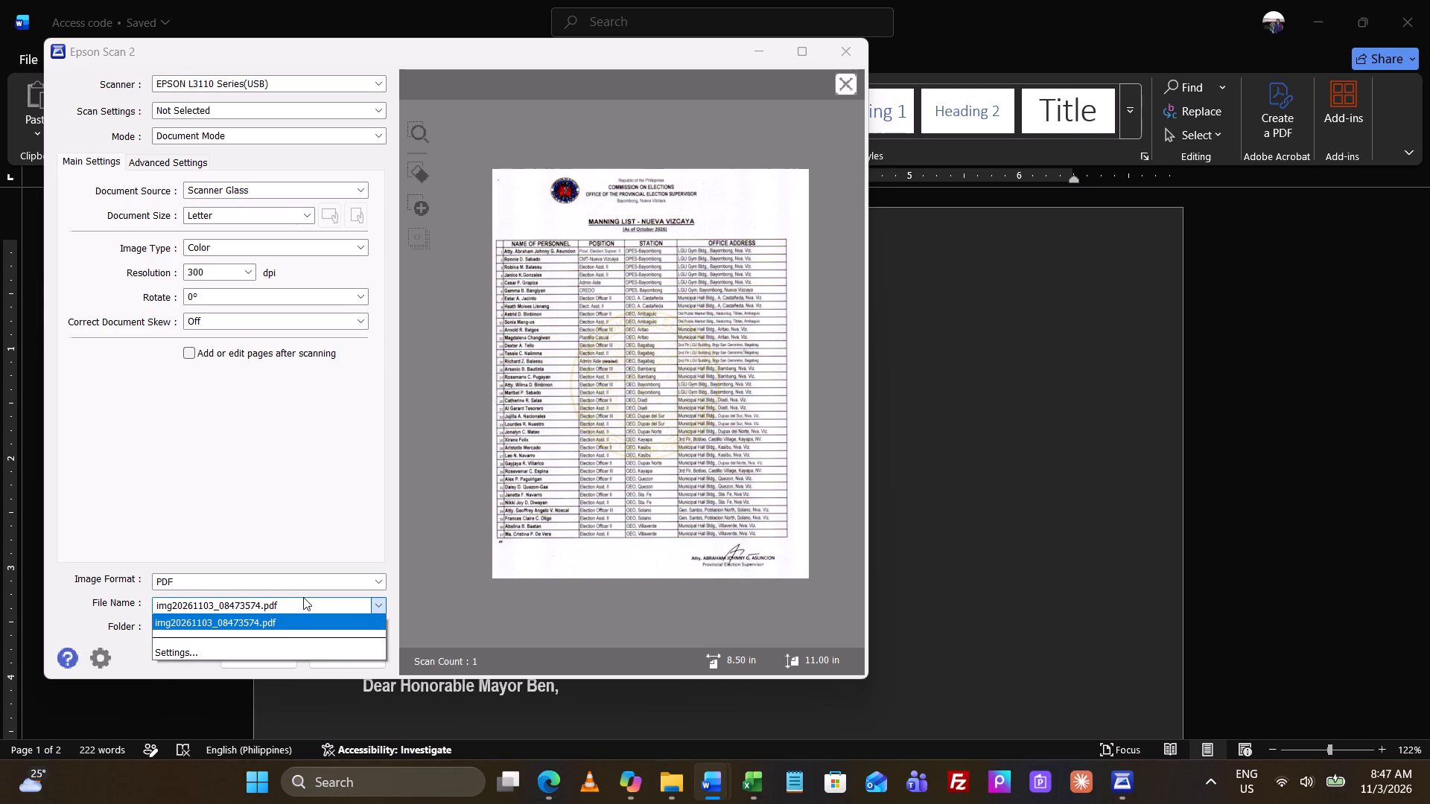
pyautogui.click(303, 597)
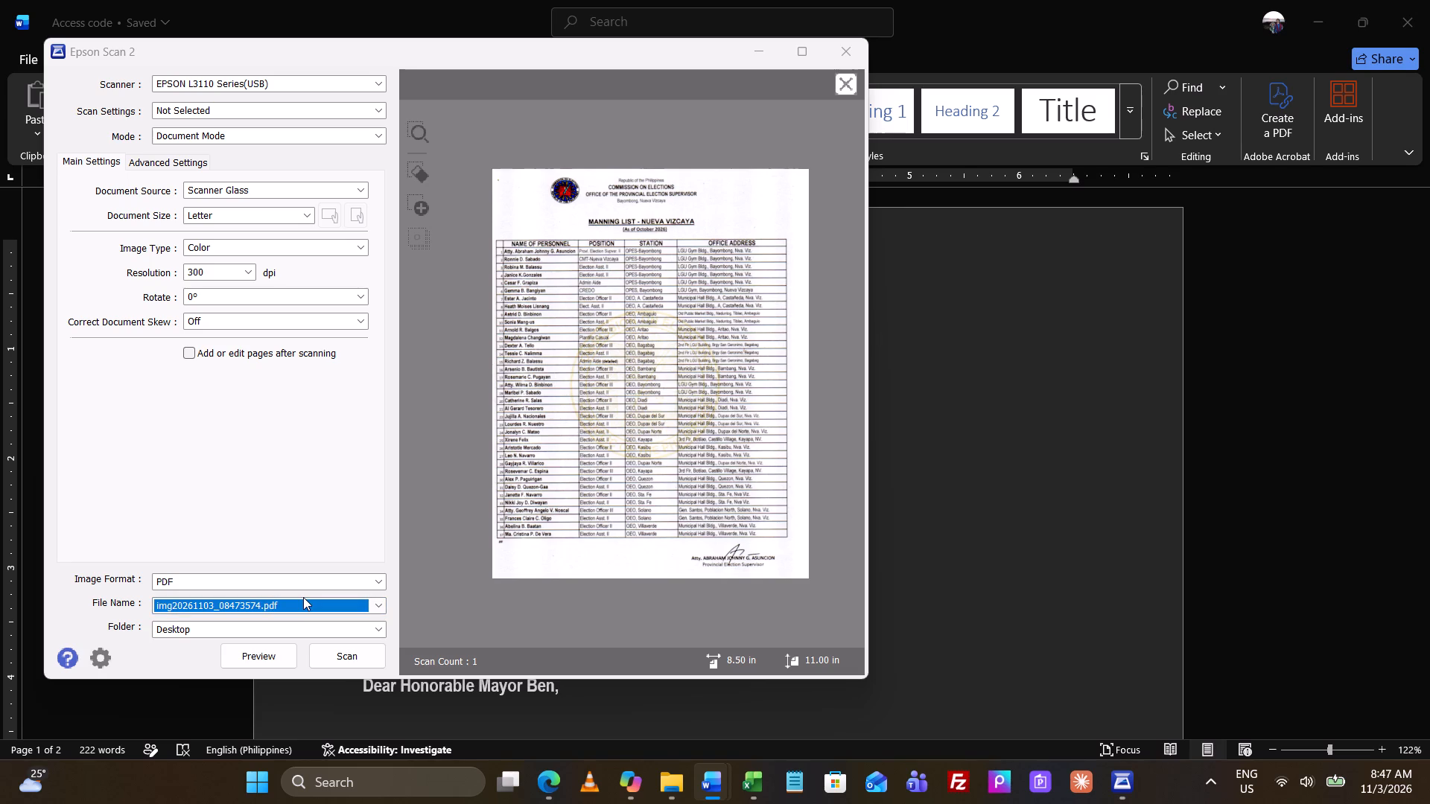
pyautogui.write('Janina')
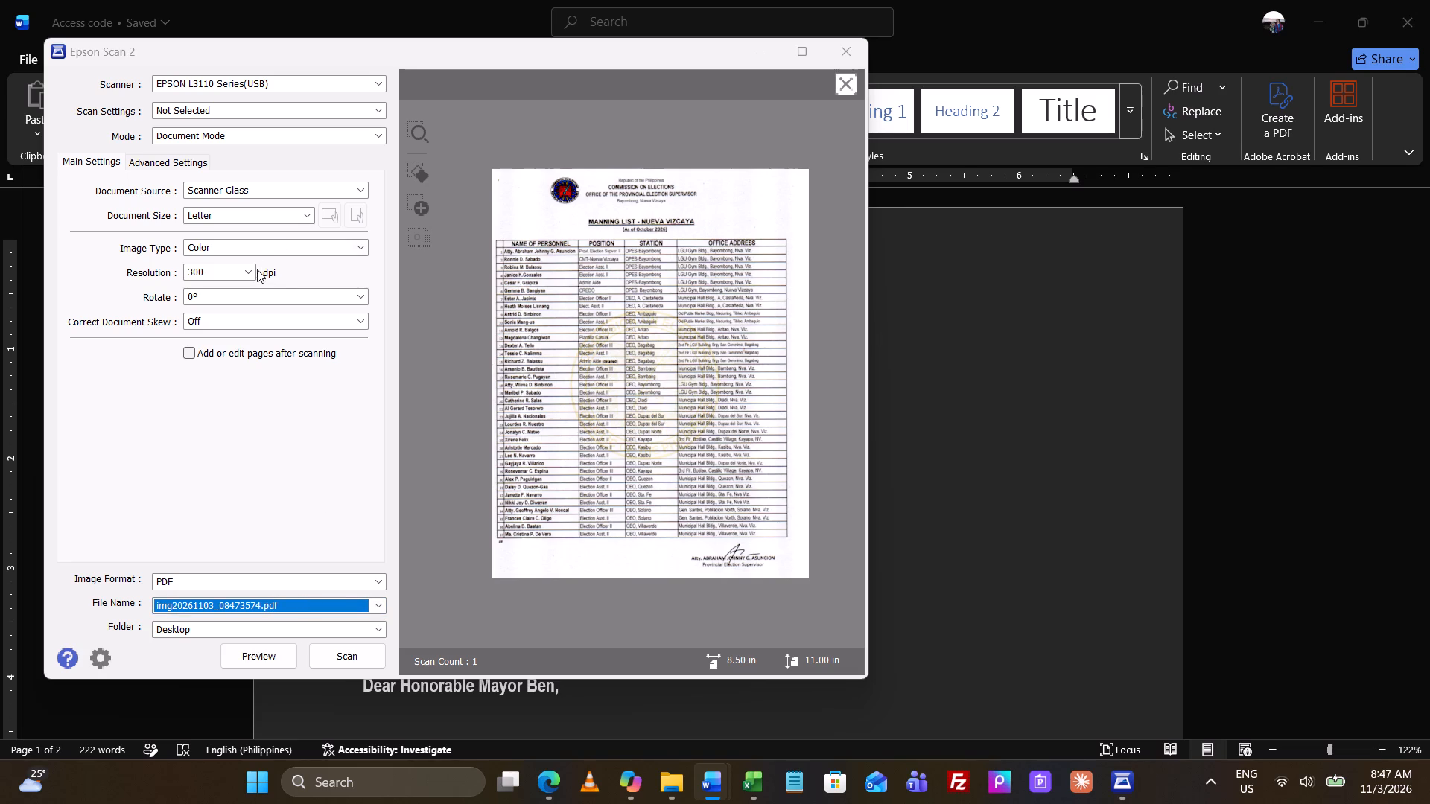
# Set the scan resolution to 240 dpi, and preview and scan the signed recommendation letter.
pyautogui.click(244, 267)
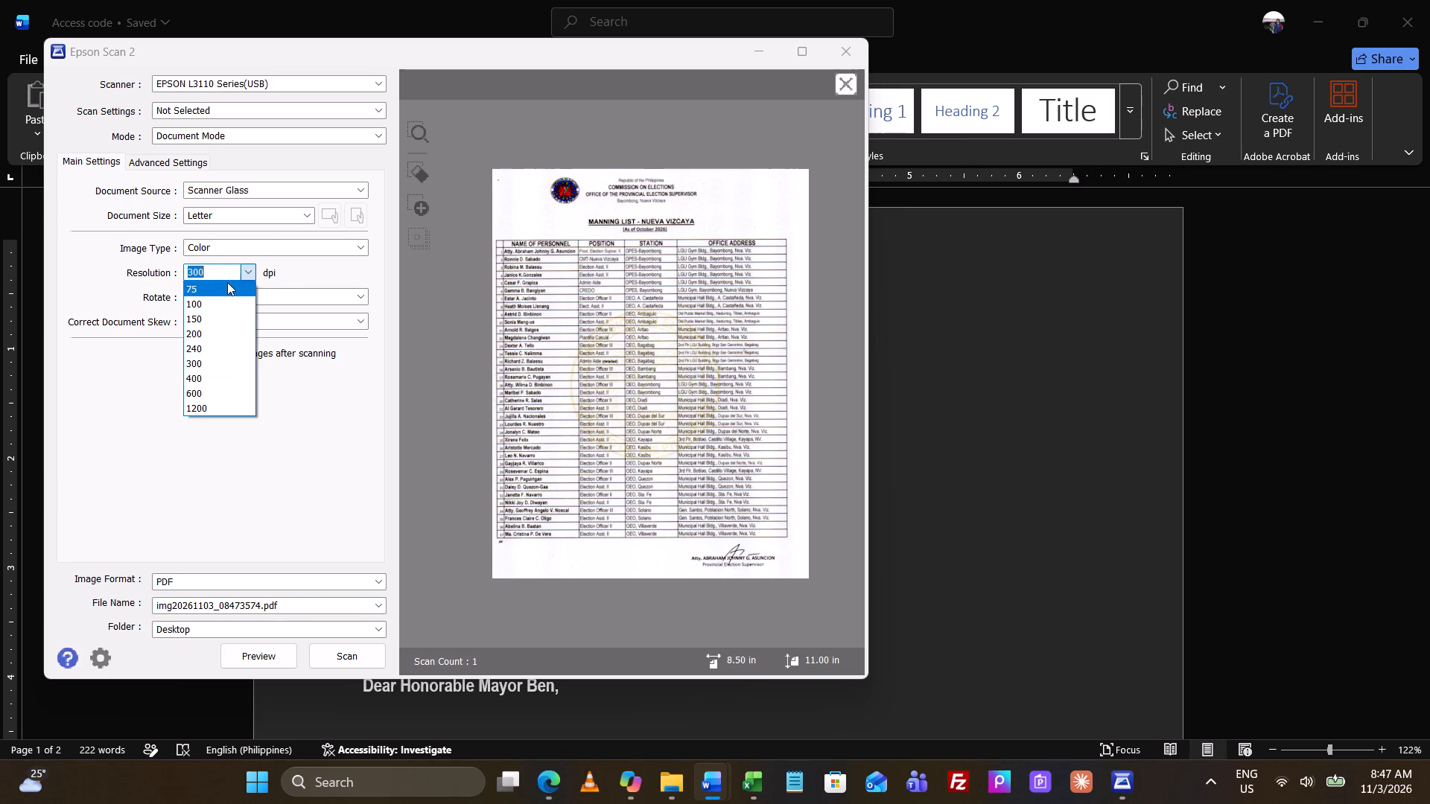
pyautogui.click(206, 348)
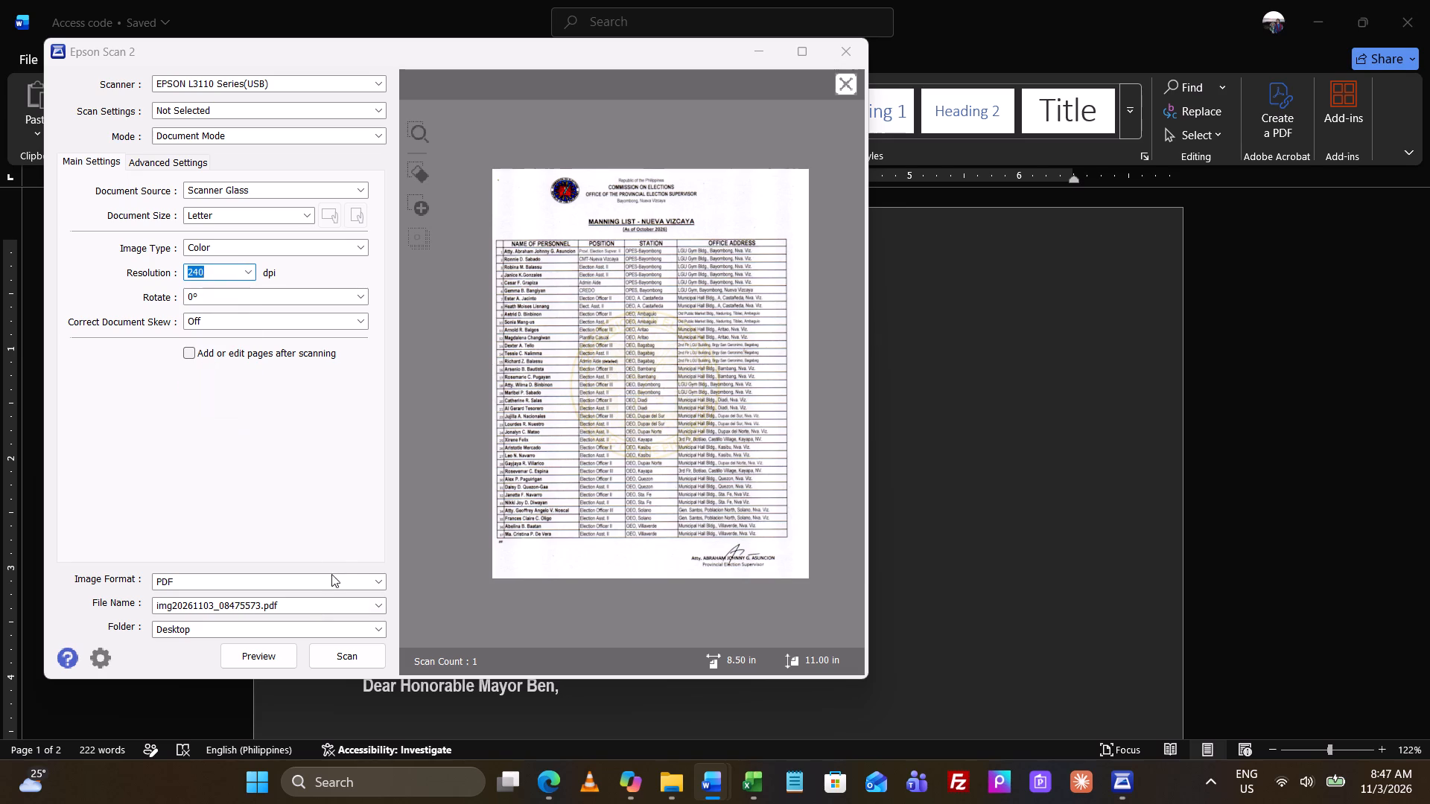
pyautogui.click(258, 660)
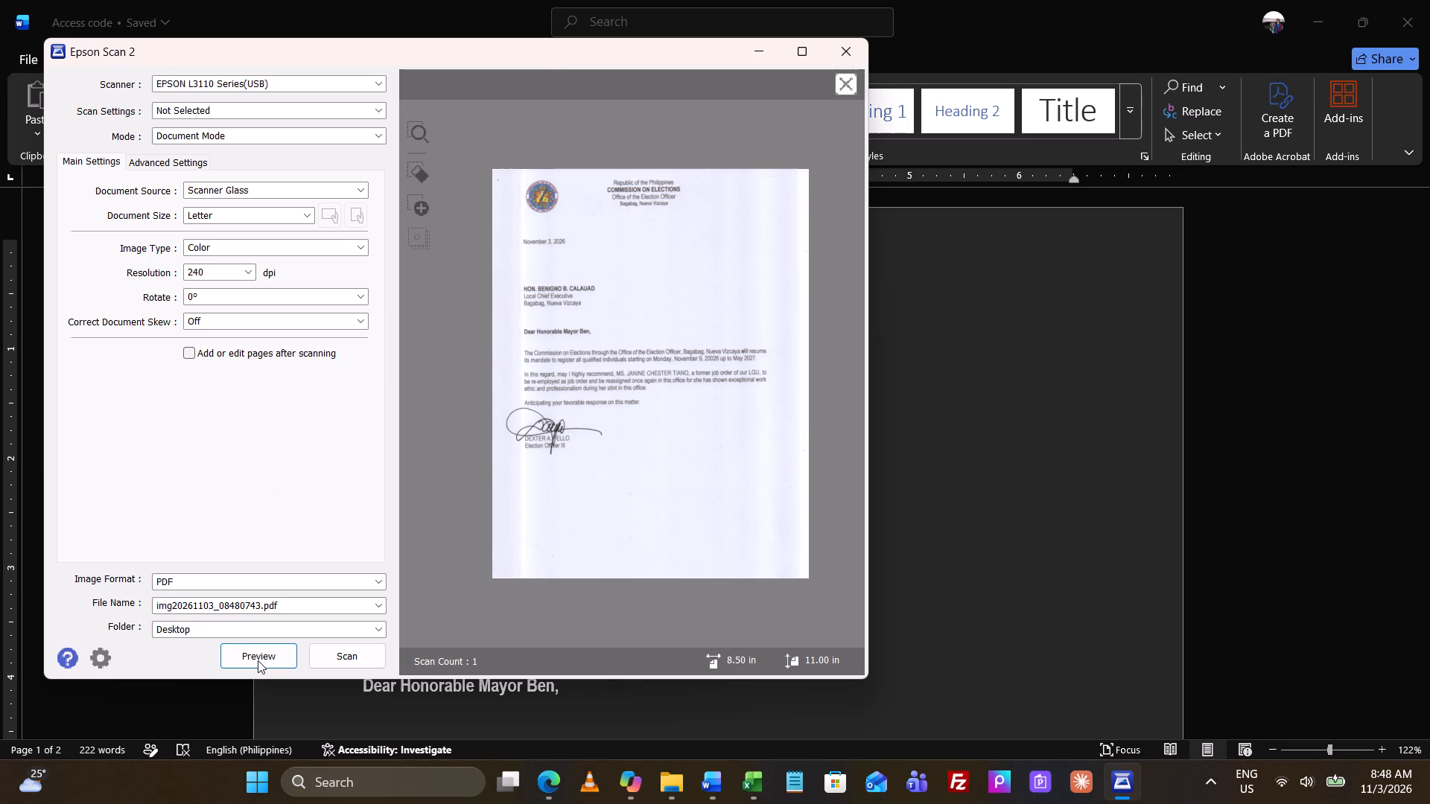
pyautogui.click(359, 664)
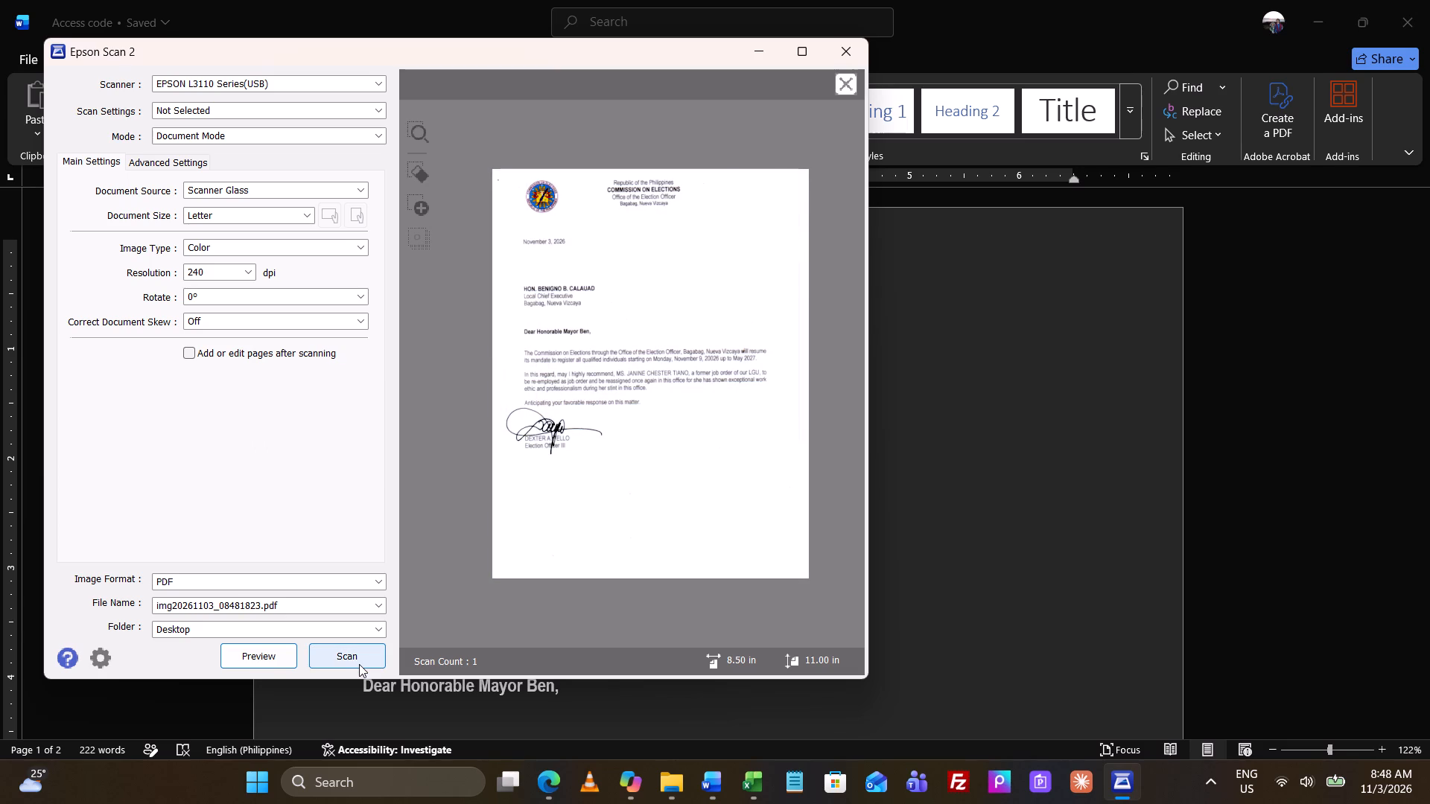
pyautogui.click(349, 654)
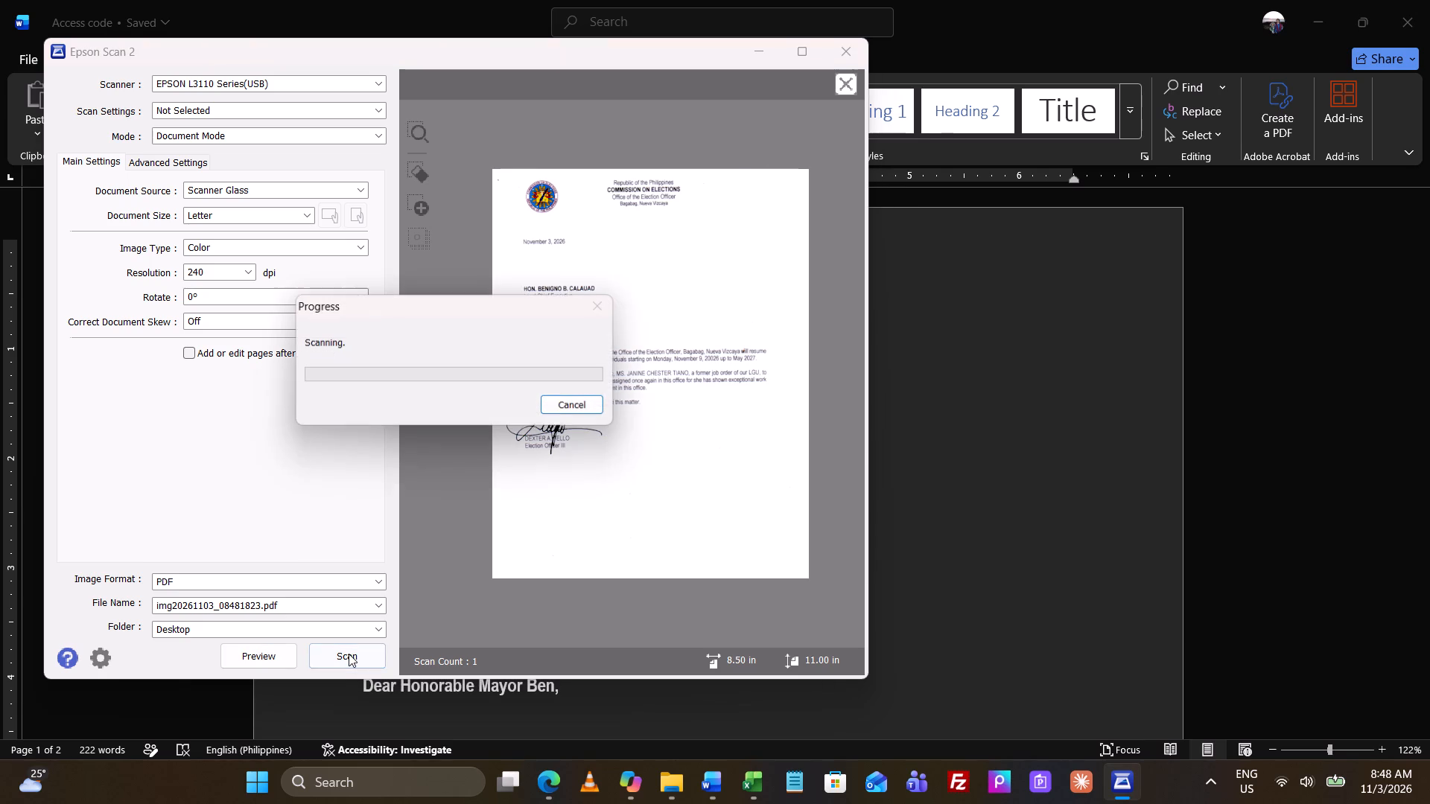
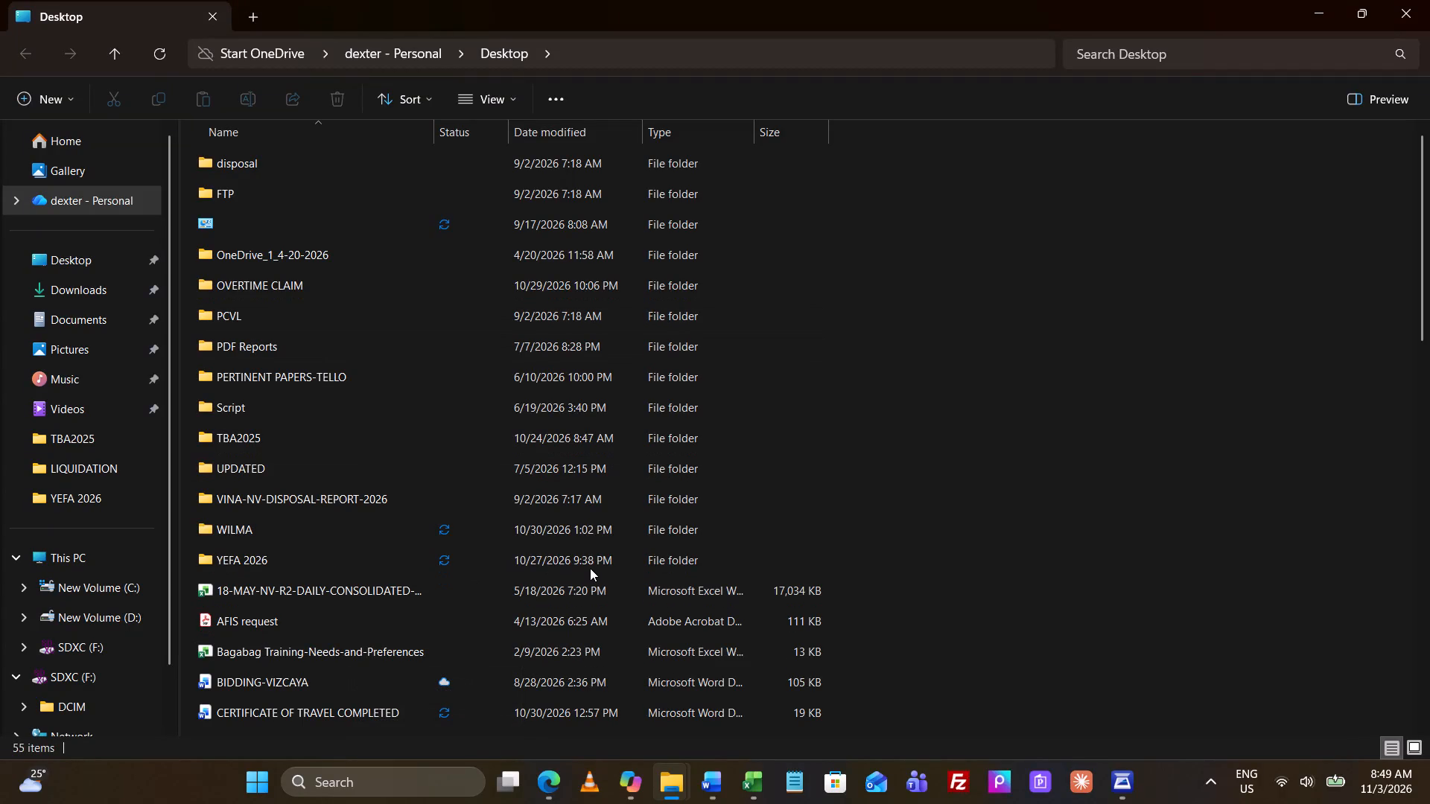
# Find the newly scanned PDF img20261103_08484853 in the Desktop folder and open it.
pyautogui.click(1423, 698)
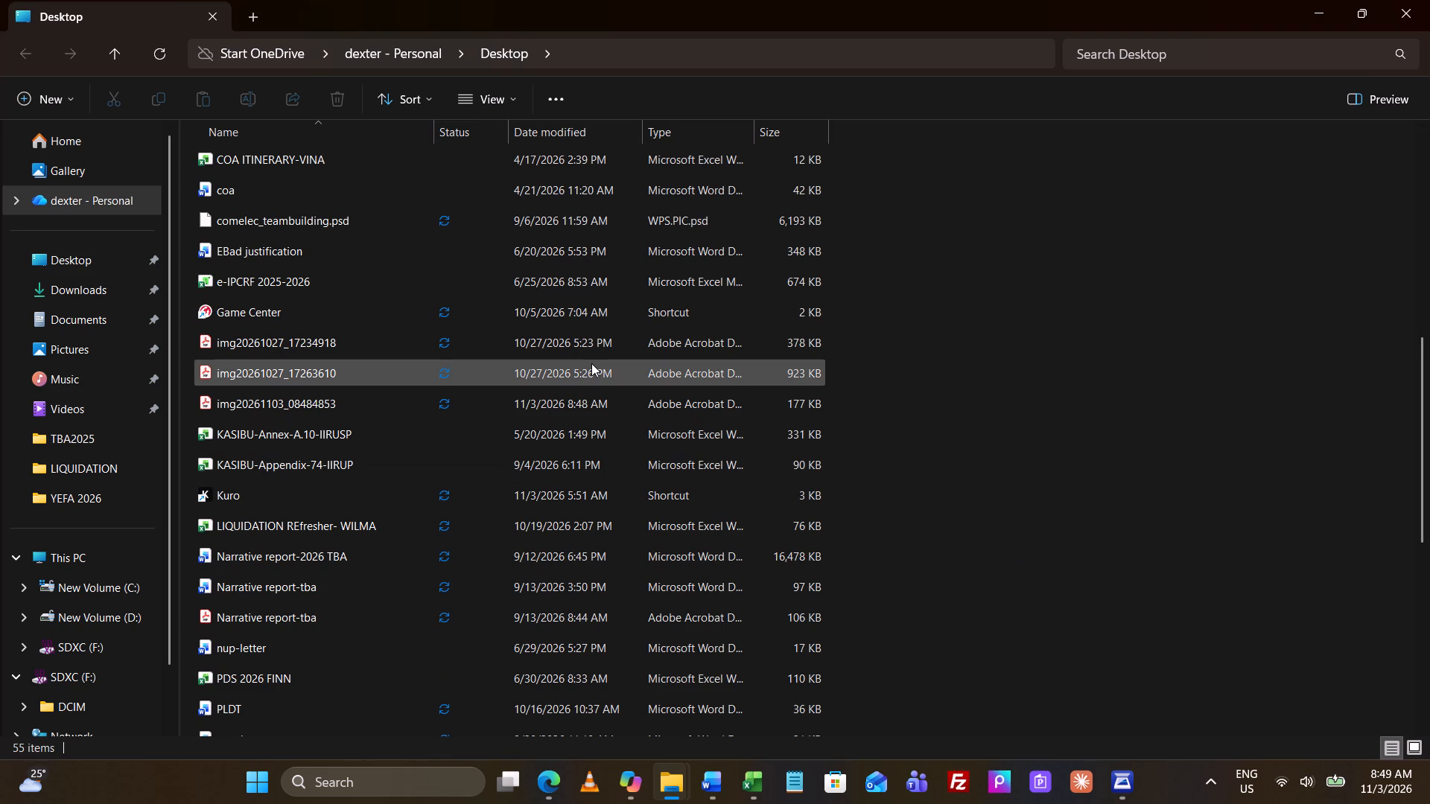
pyautogui.click(500, 398)
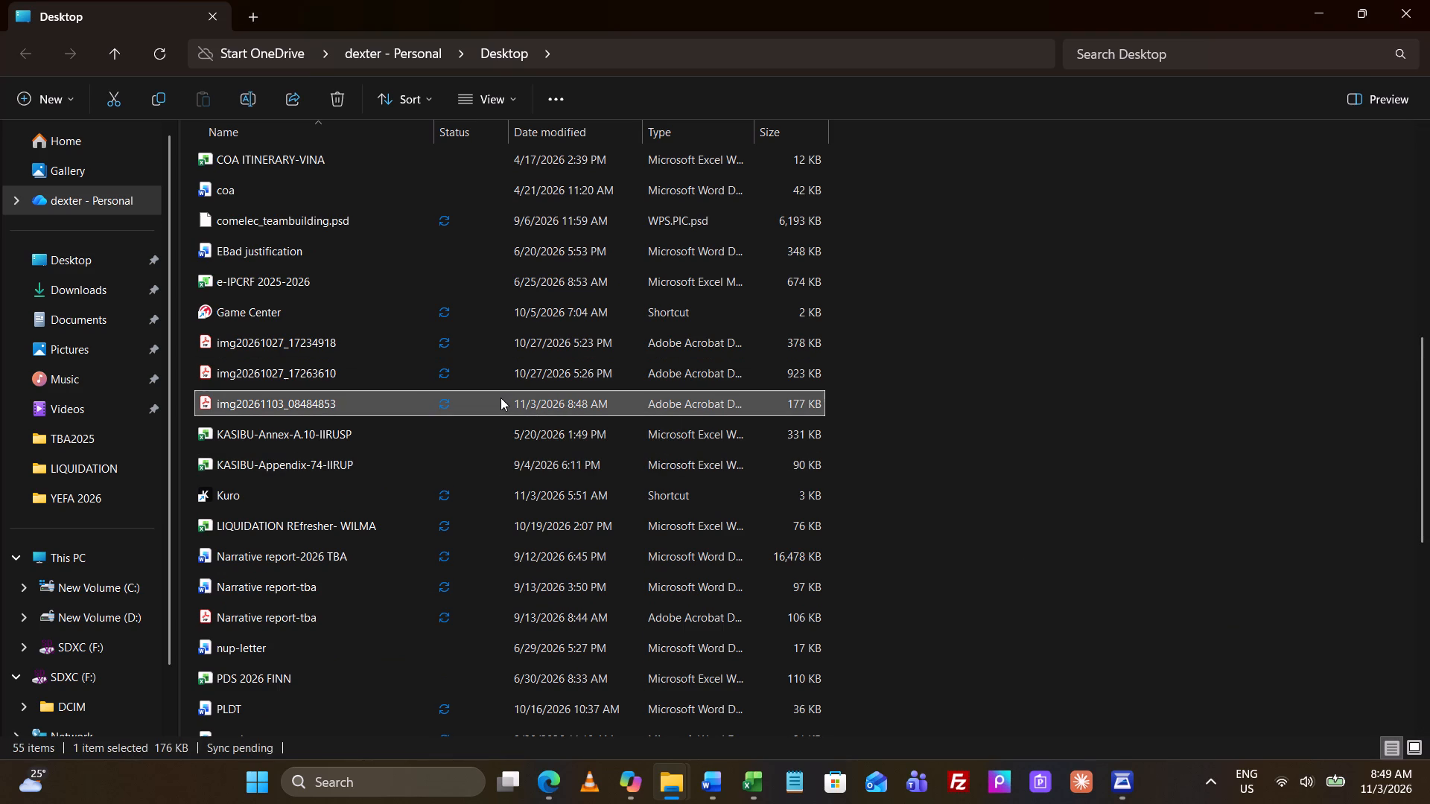
pyautogui.doubleClick(277, 403)
# Open the scanned PDF img20261103_08484853 to check the letter, and close it again.
pyautogui.doubleClick(361, 401)
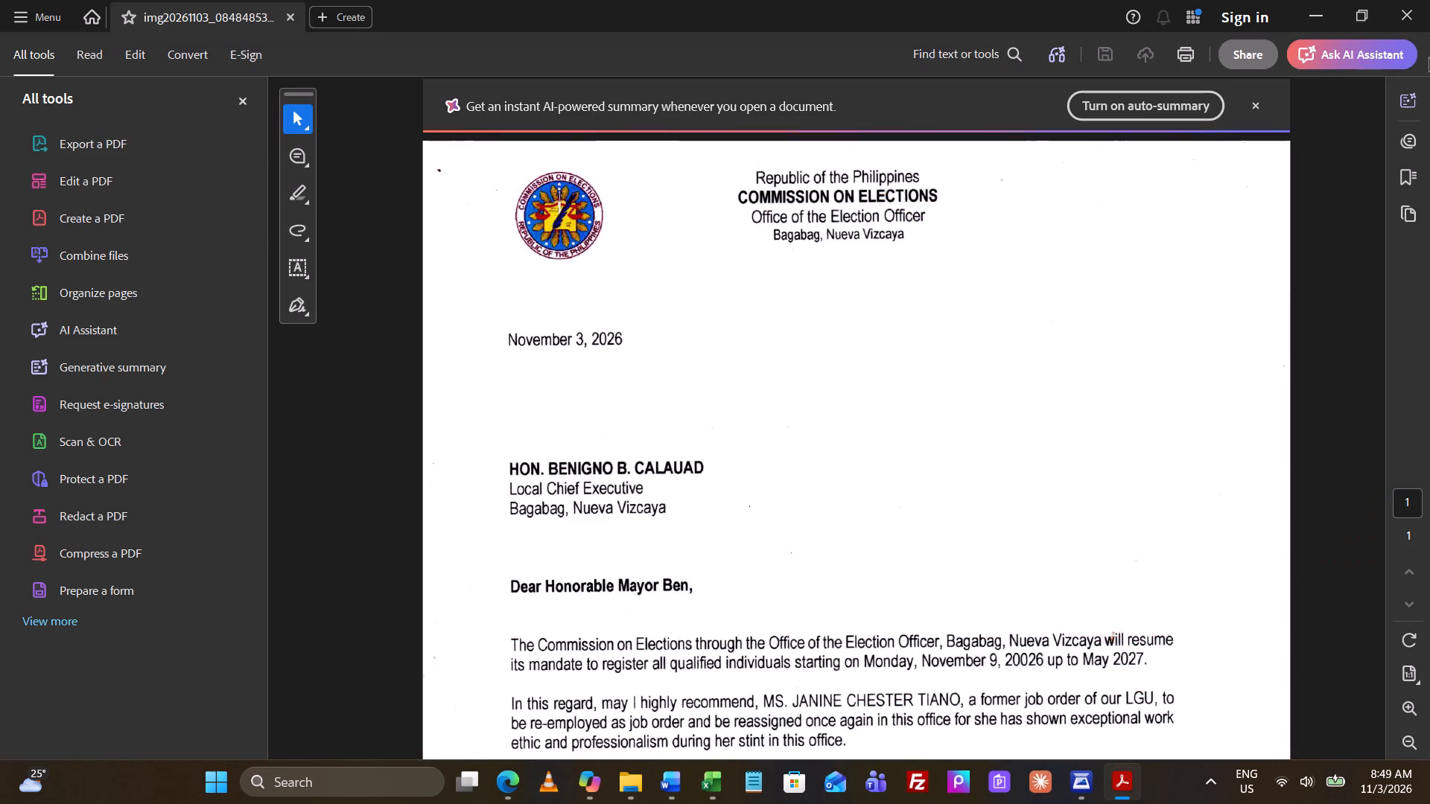
pyautogui.click(1410, 22)
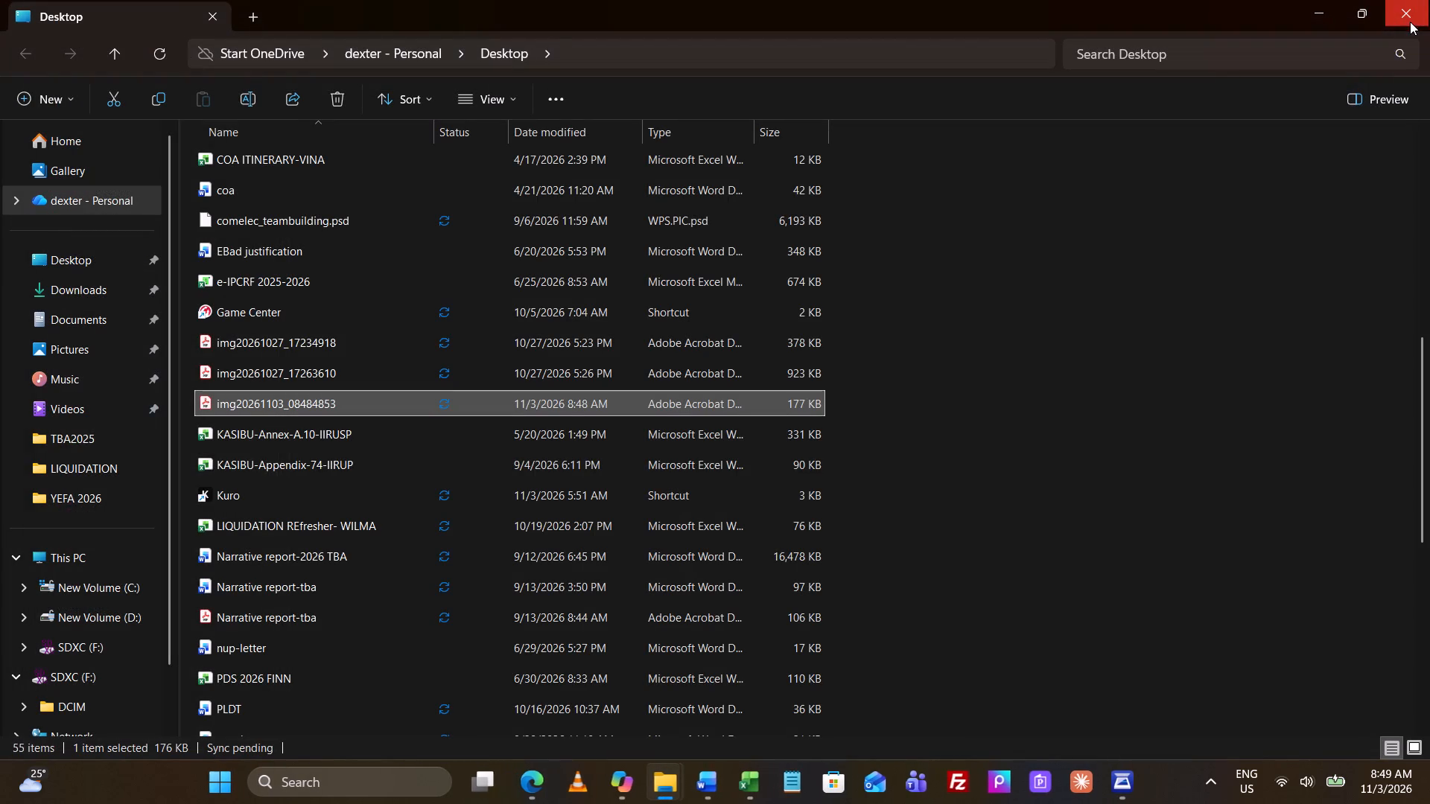
# Rename the scanned PDF img20261103_08484853 in the Desktop folder as Janine.
pyautogui.rightClick(307, 403)
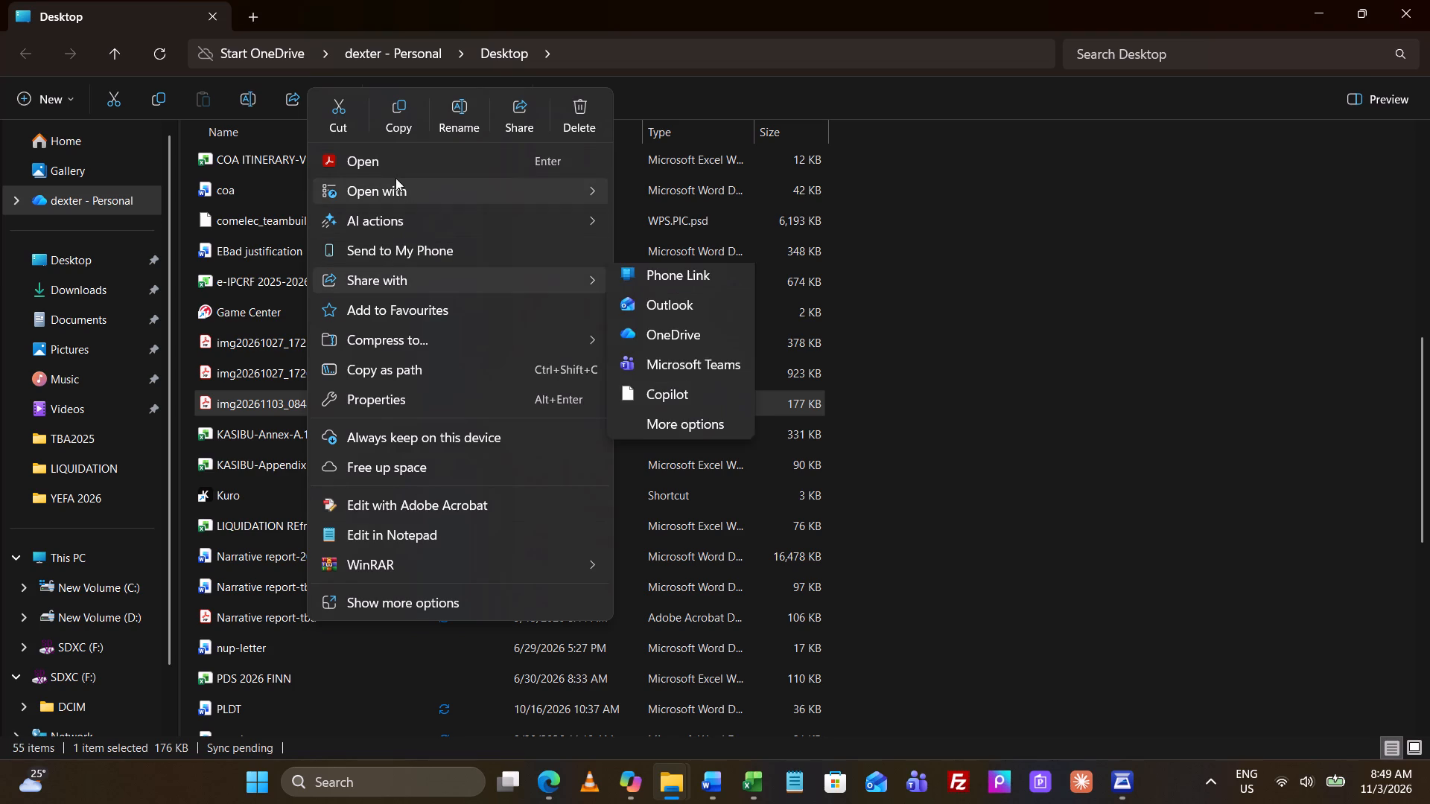
pyautogui.click(472, 118)
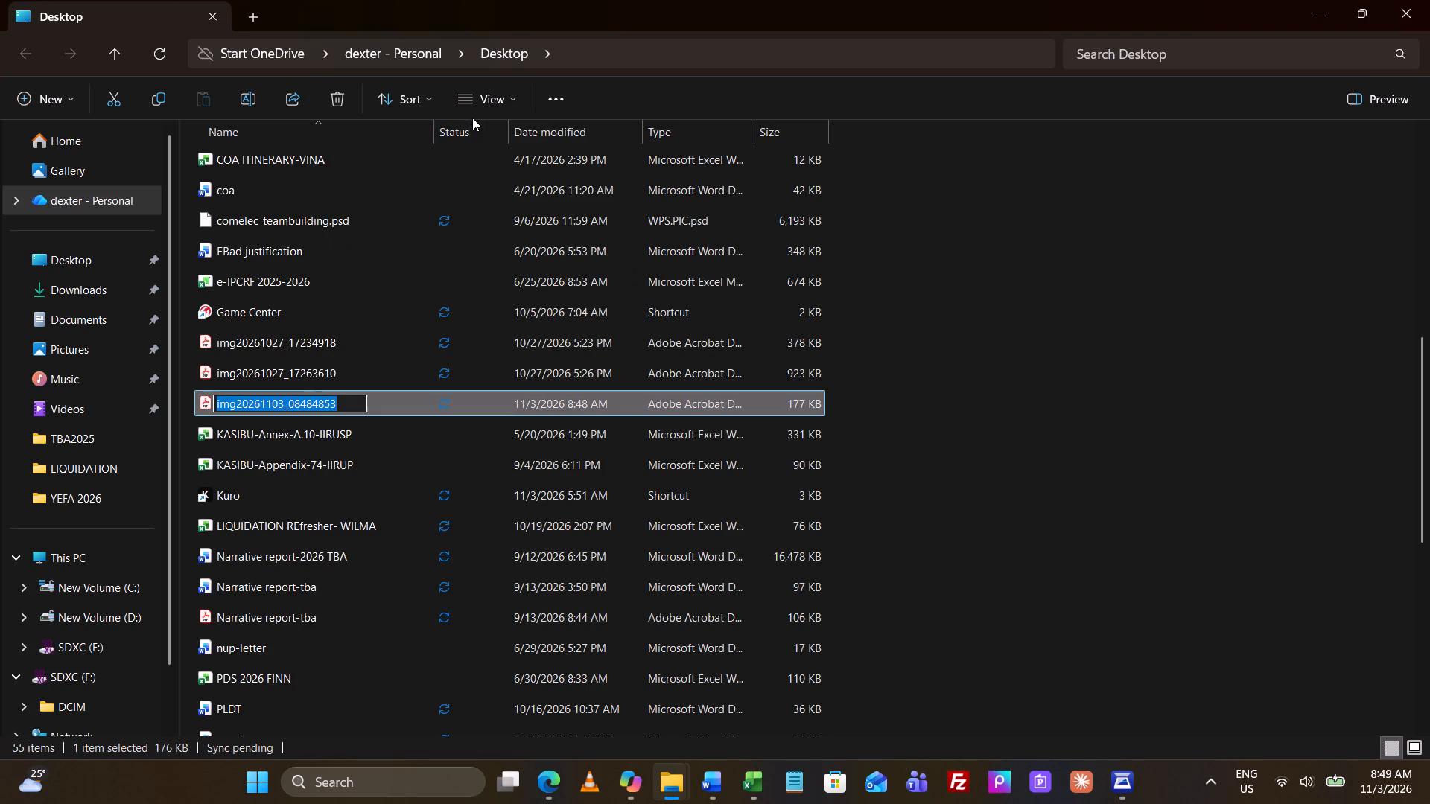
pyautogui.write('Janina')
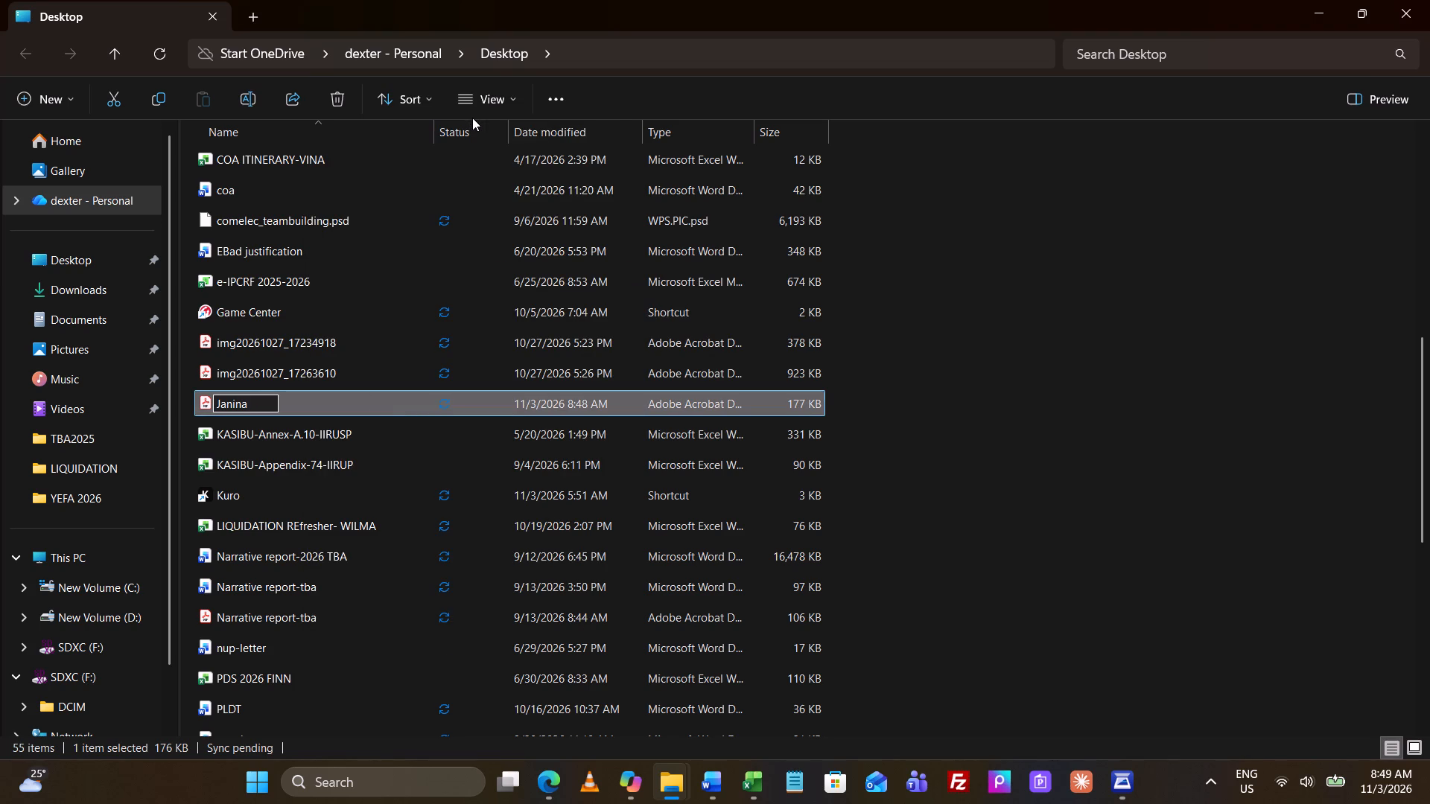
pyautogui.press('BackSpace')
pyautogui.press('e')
pyautogui.click(973, 264)
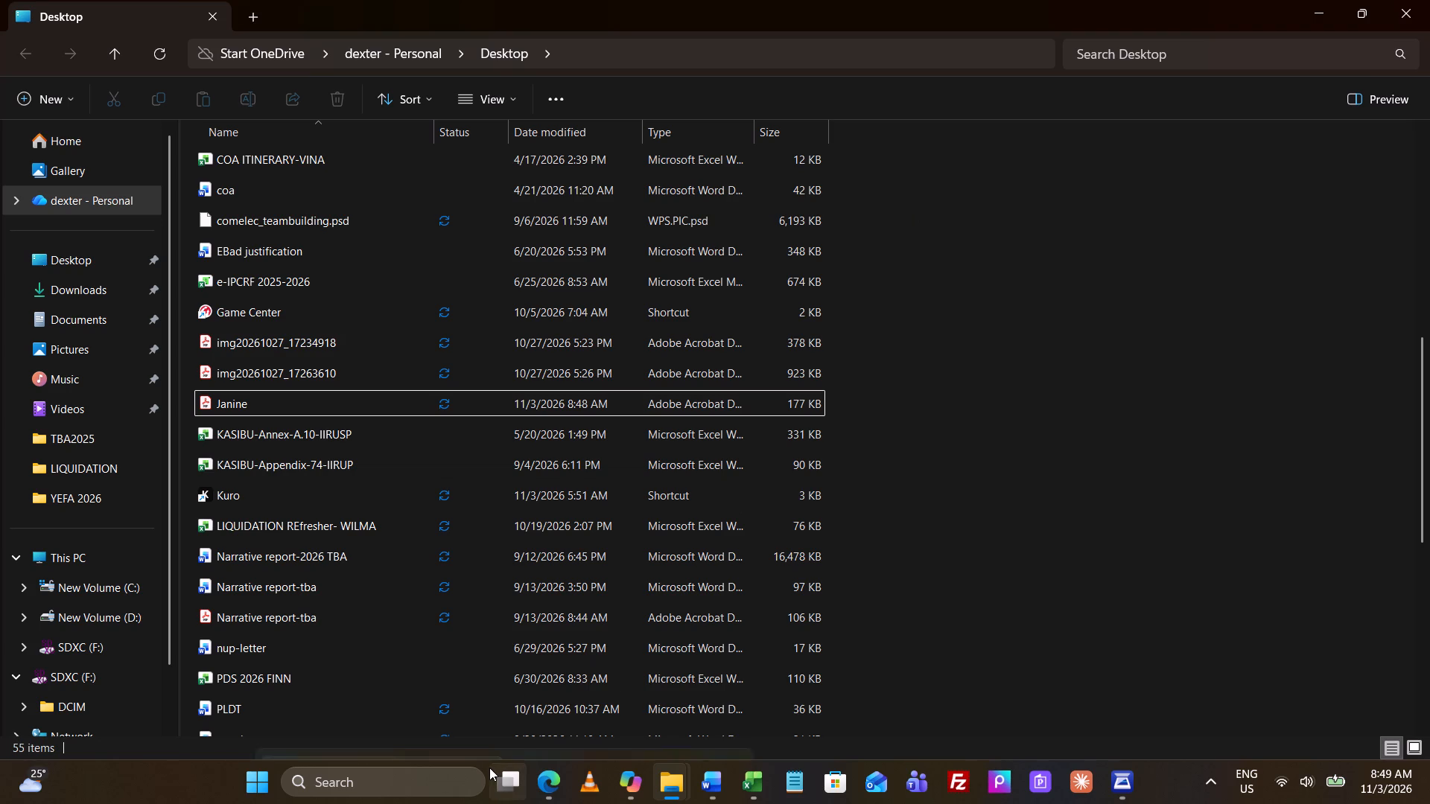
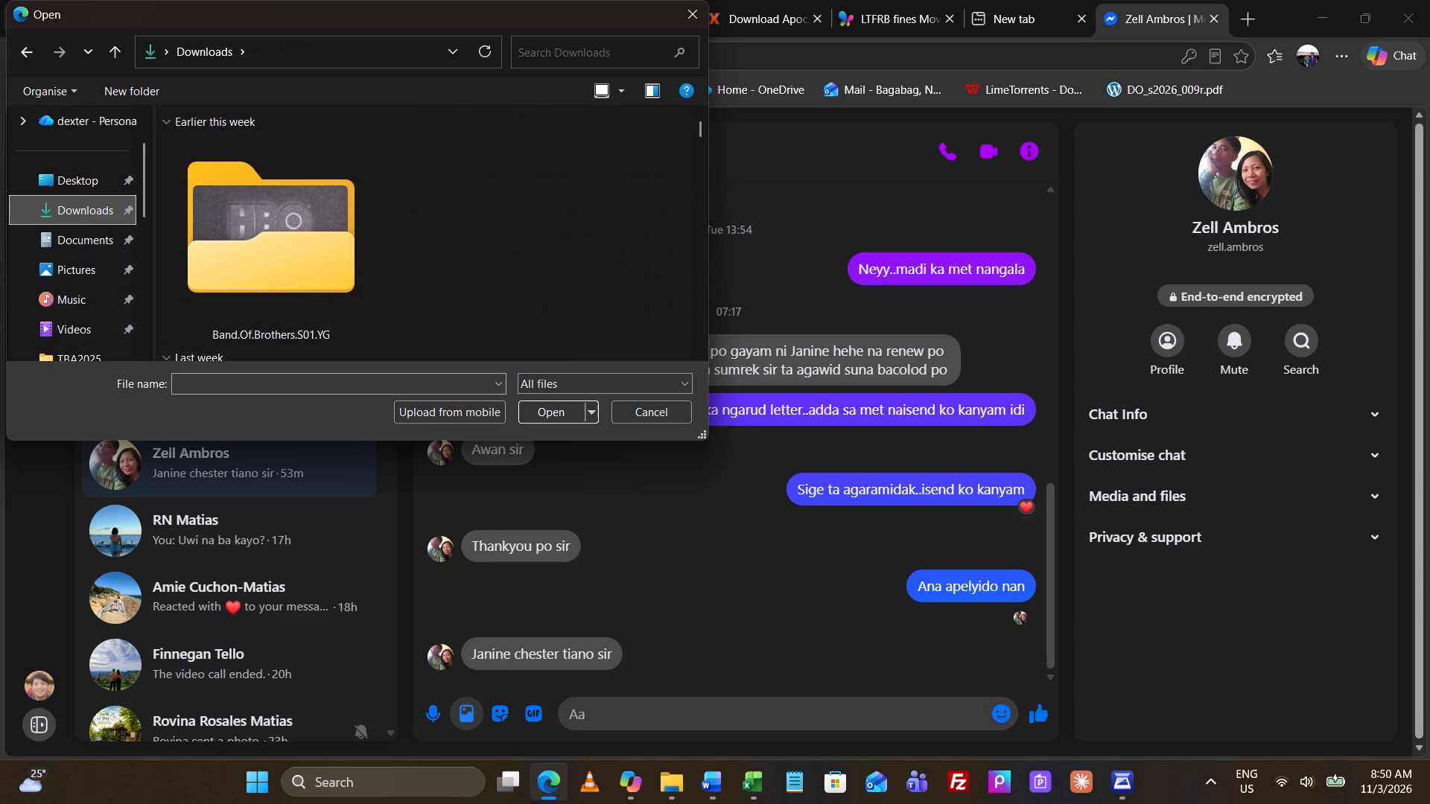
# Try to attach the scanned letter to the open chat by entering the file name janine in the Desktop folder.
pyautogui.click(214, 380)
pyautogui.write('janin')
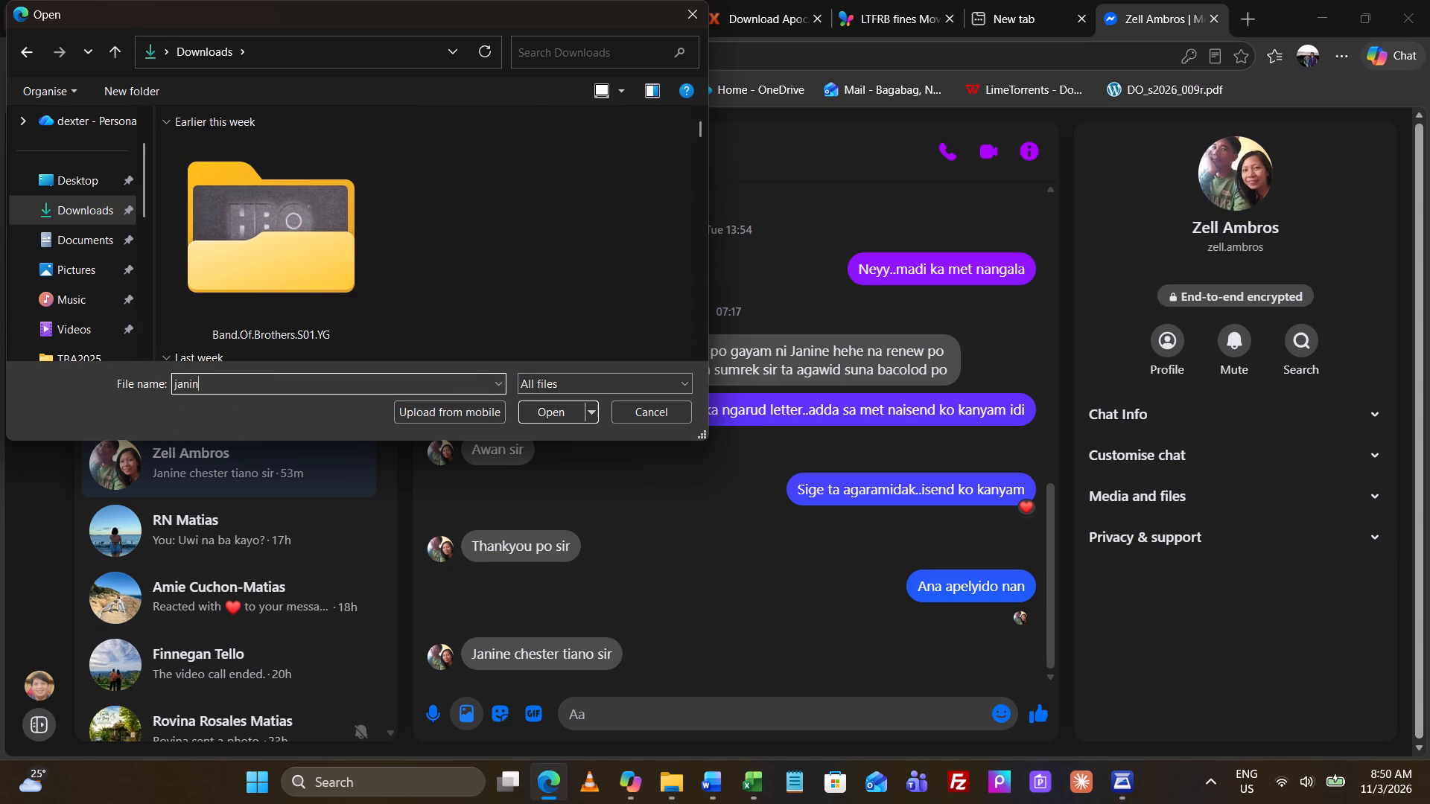
pyautogui.click(270, 386)
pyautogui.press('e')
pyautogui.click(86, 264)
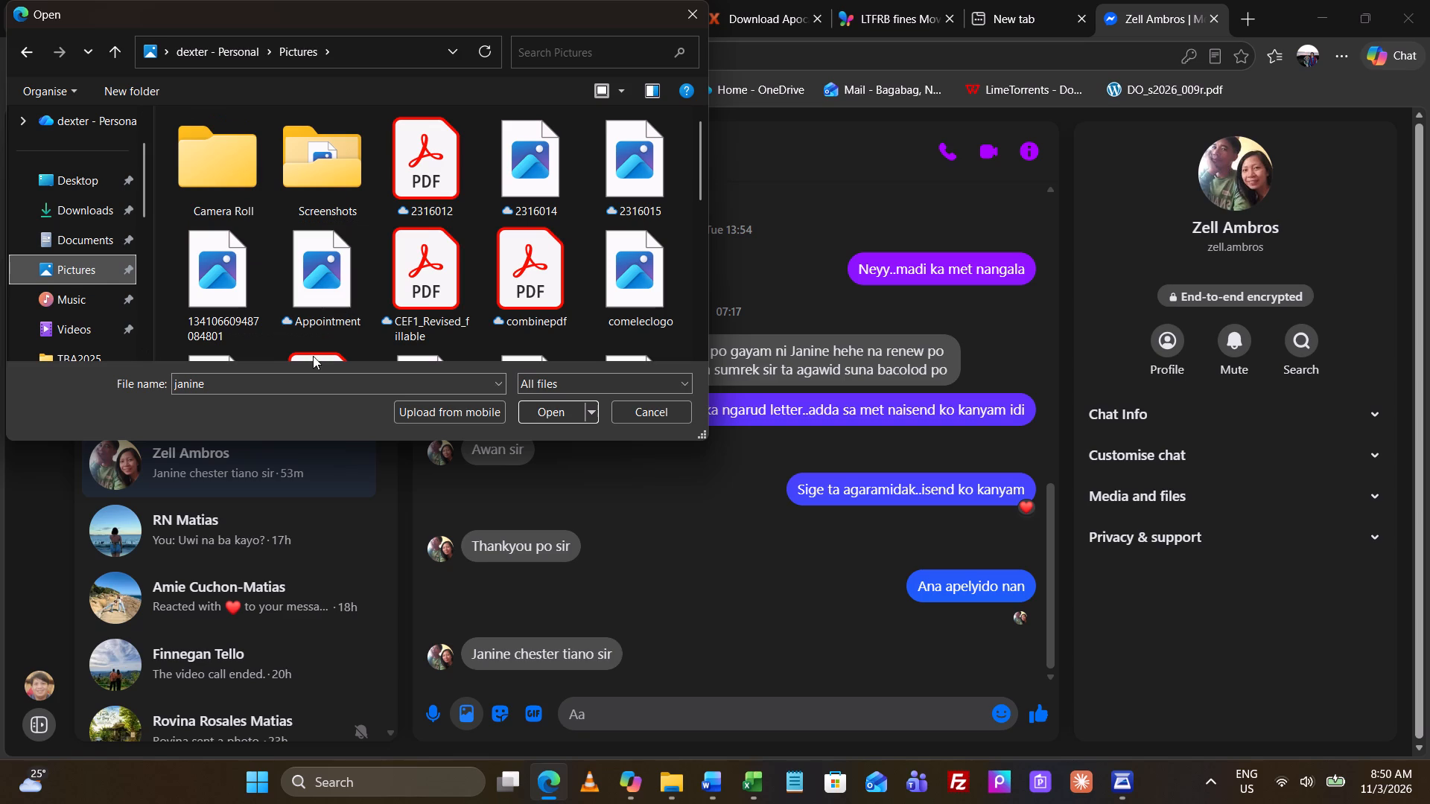
pyautogui.click(673, 789)
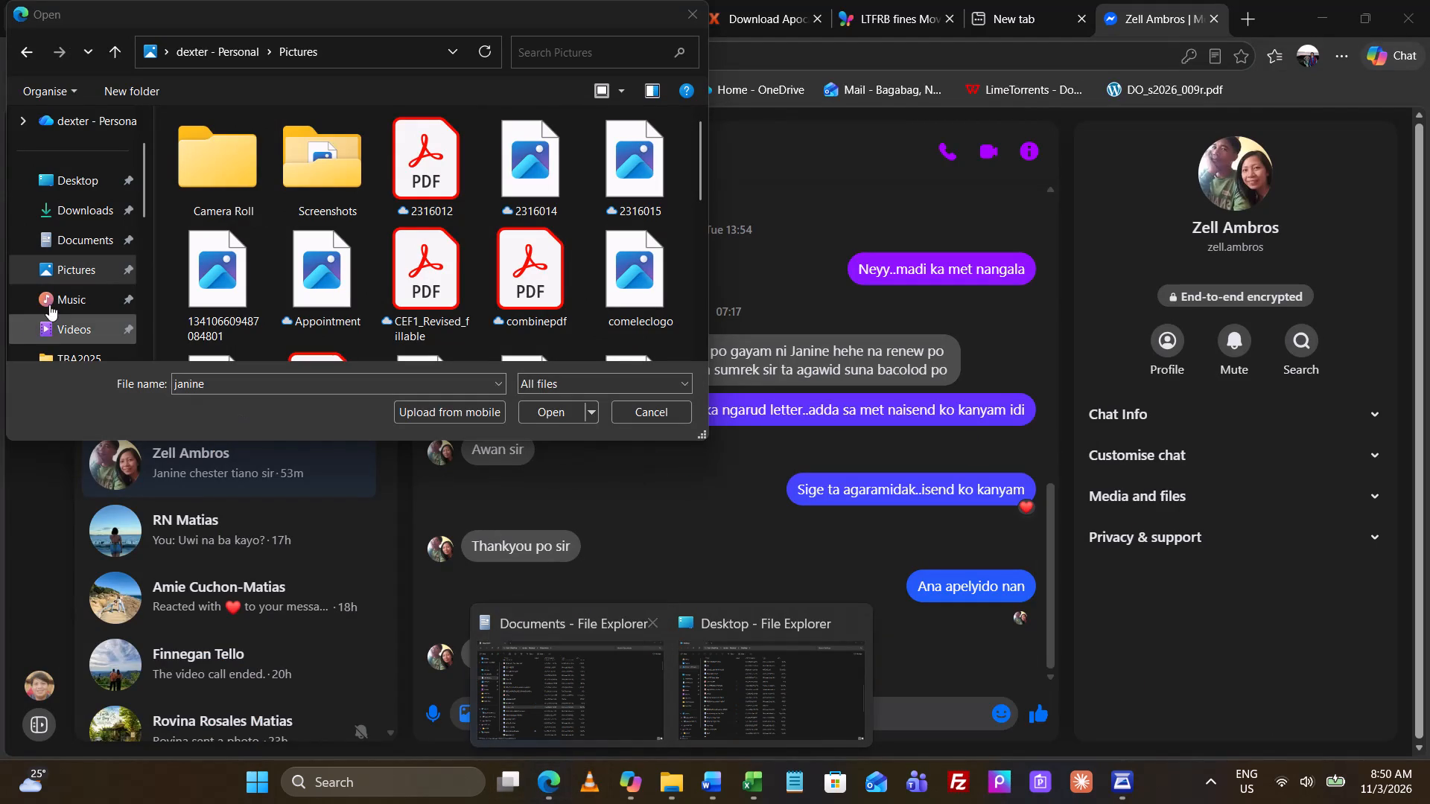
pyautogui.click(94, 177)
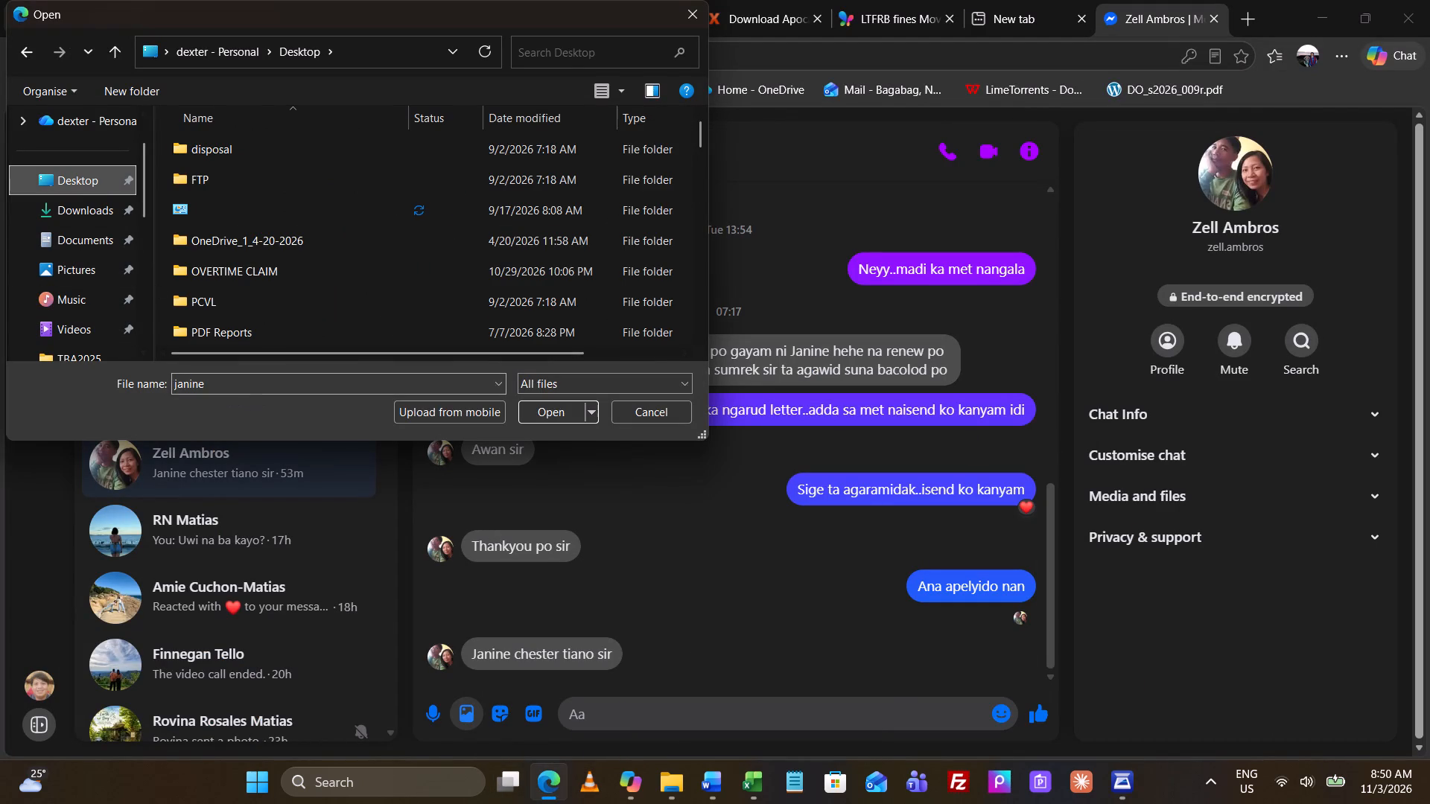
pyautogui.click(573, 403)
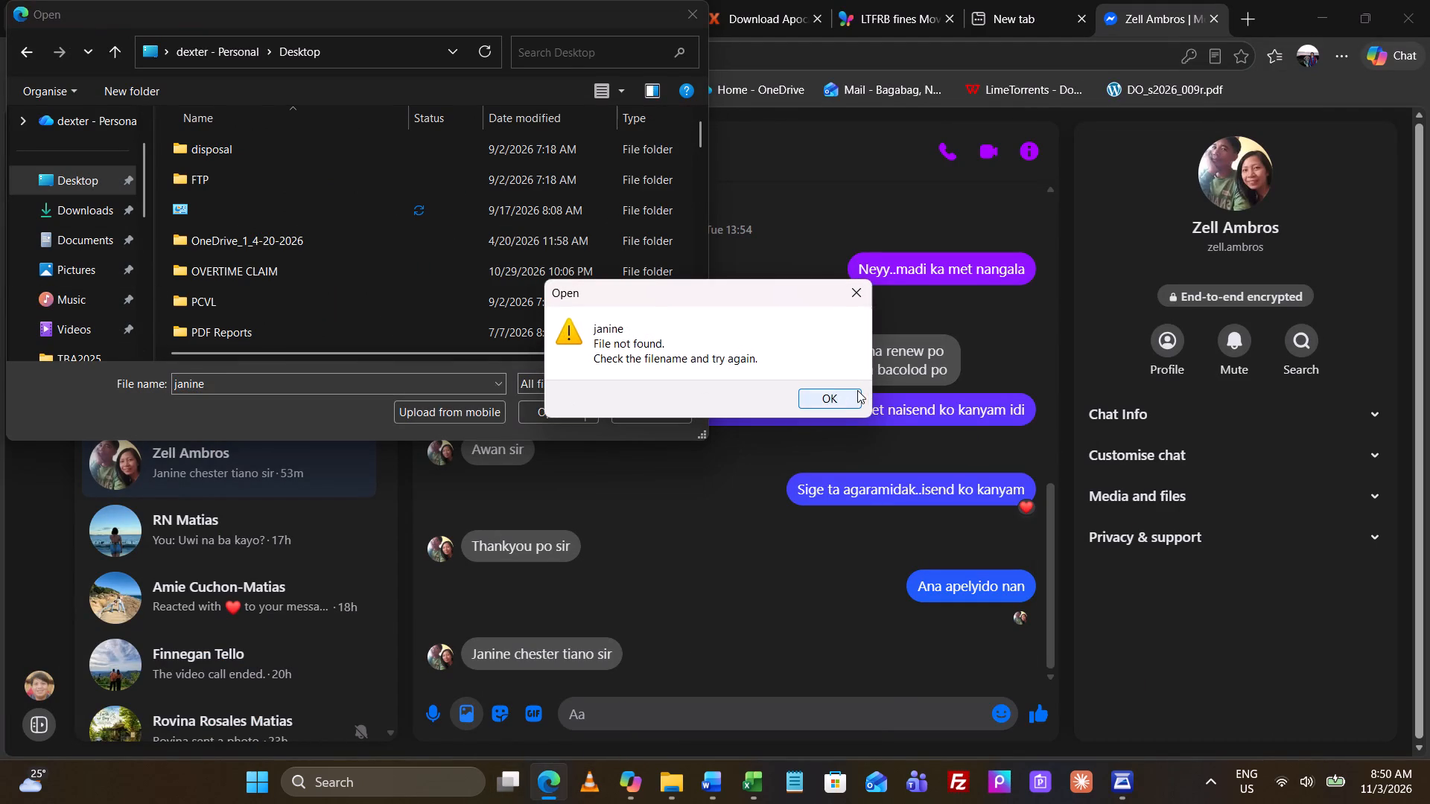
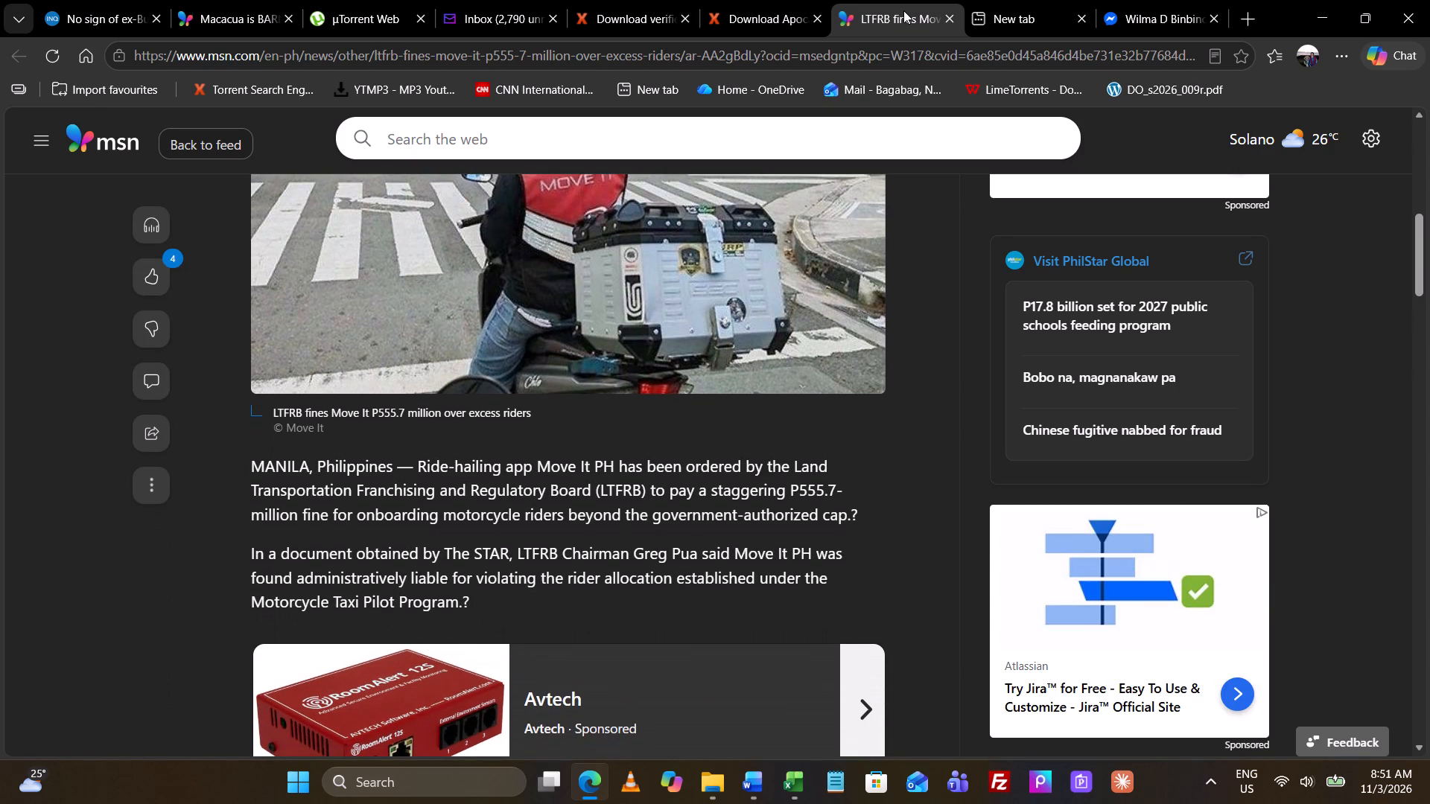
# Read the MSN article about the LTFRB fining Move It P555.7 million over excess riders.
pyautogui.press('Down')
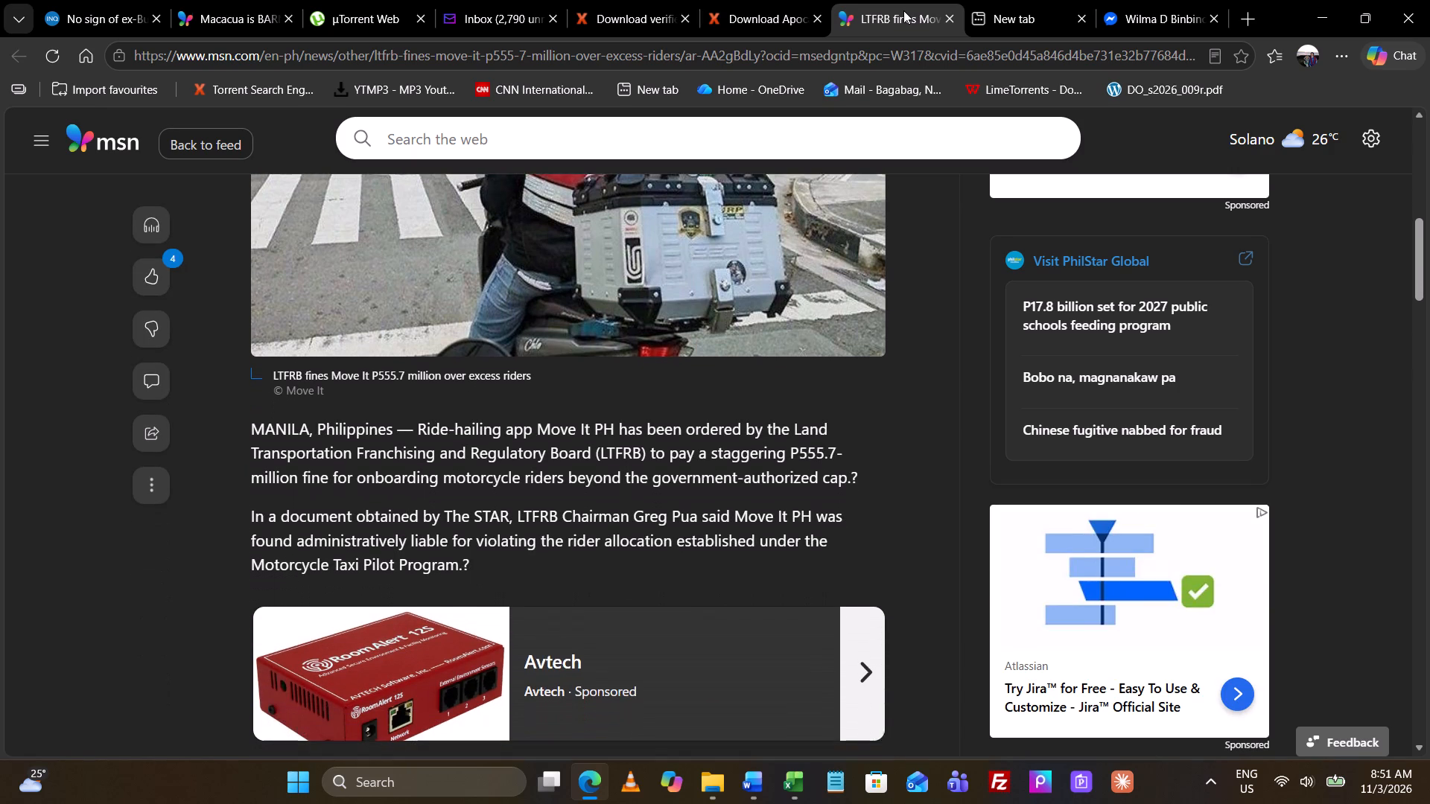
pyautogui.press('Down')
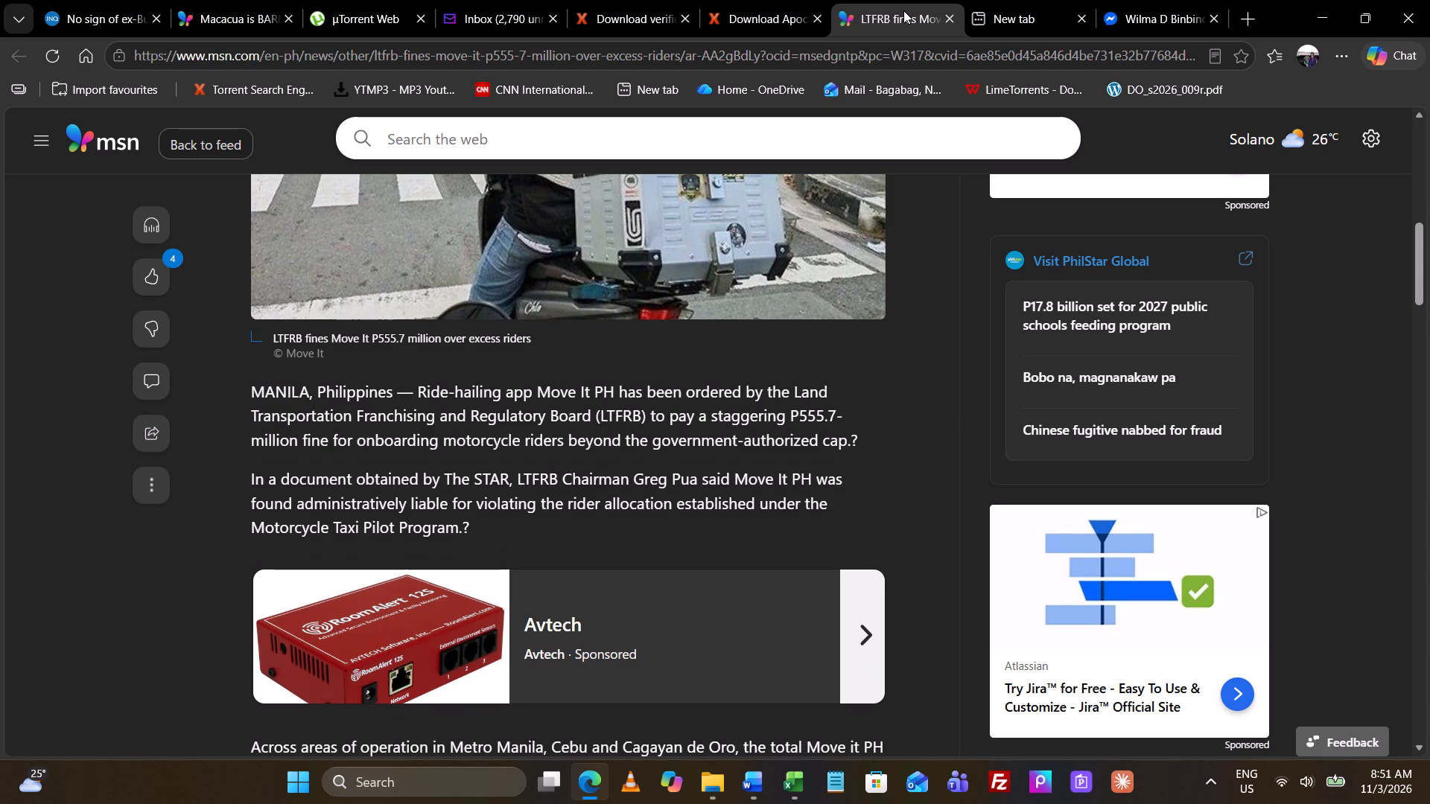
pyautogui.press('Down')
pyautogui.press('Down')
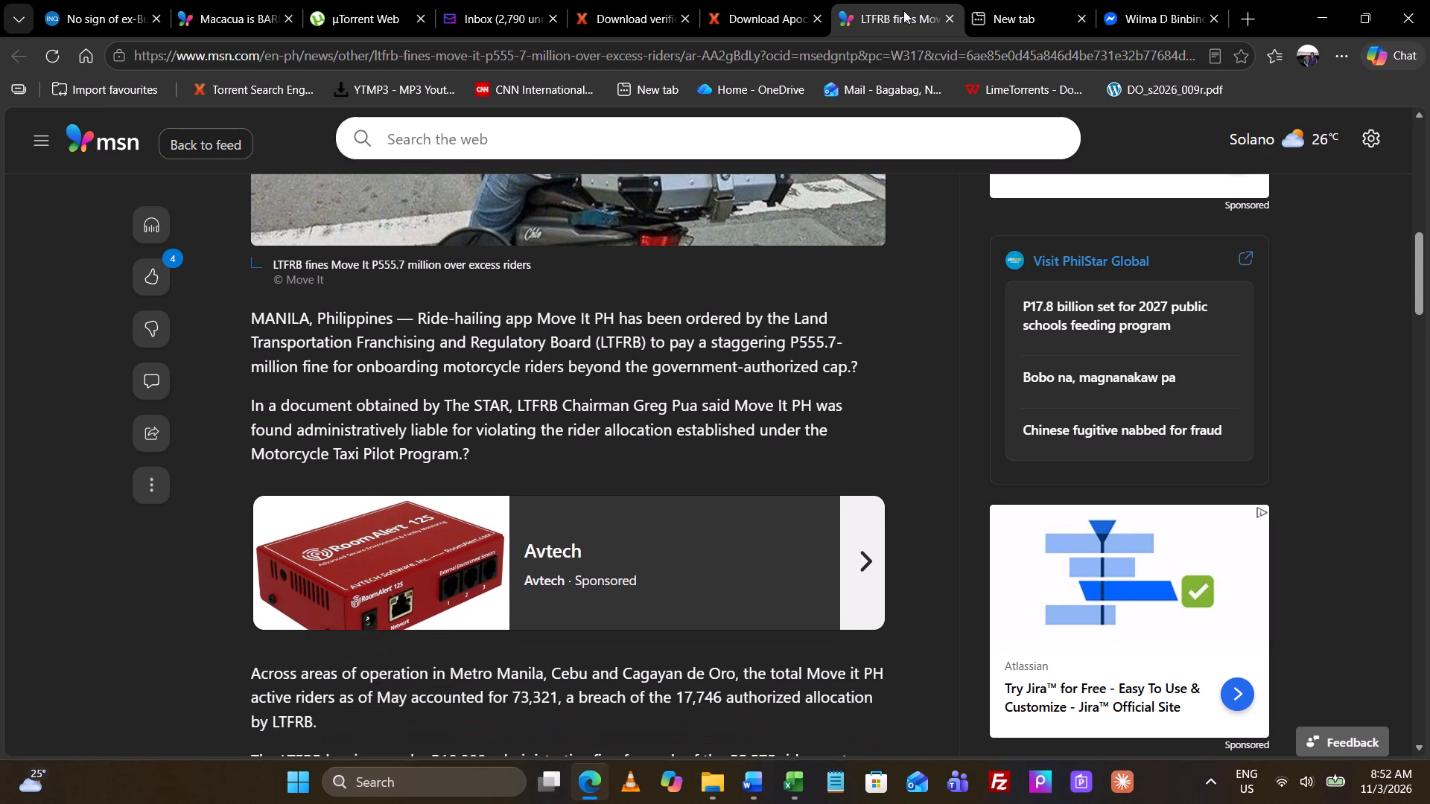
pyautogui.press('Down')
pyautogui.press('Down')
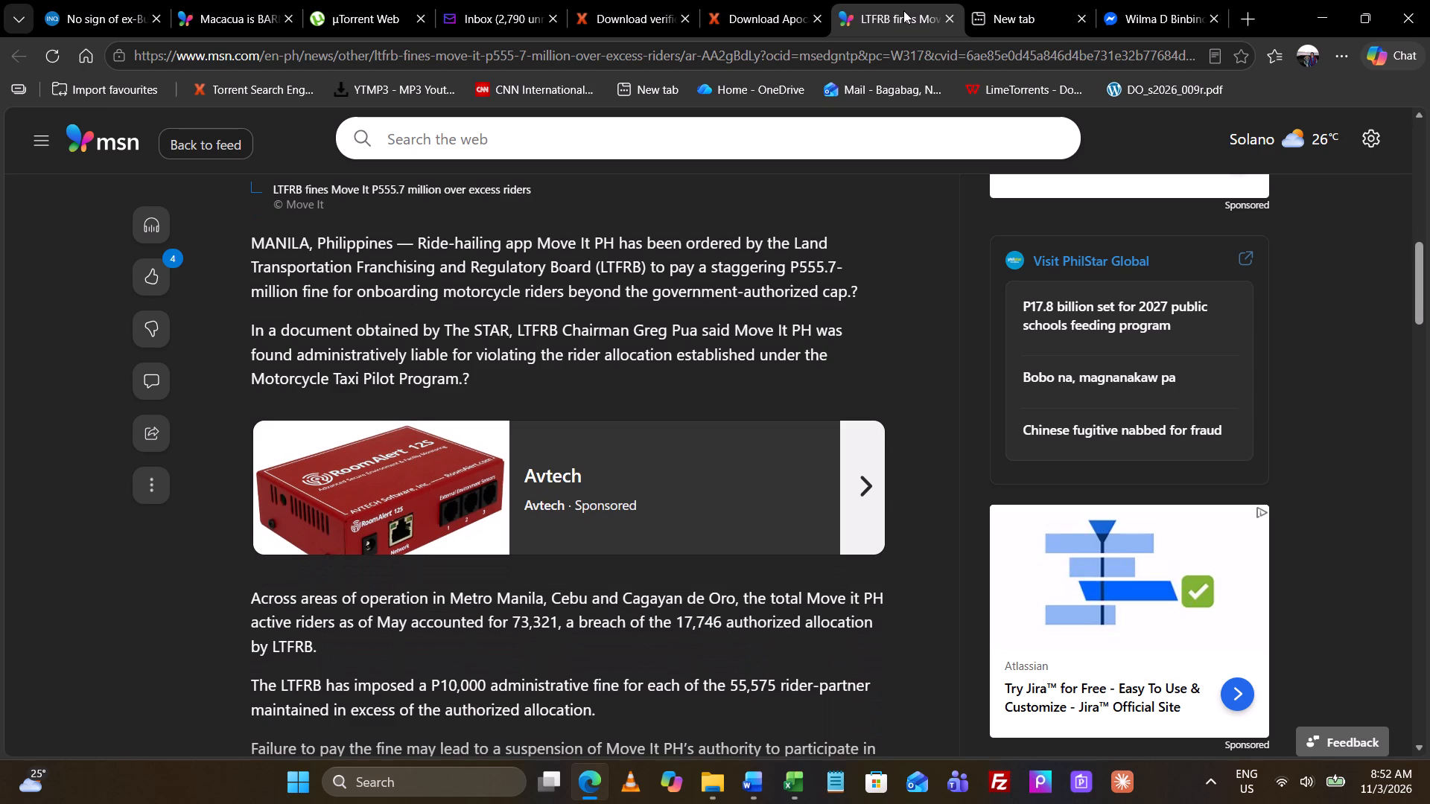
pyautogui.press('Down')
pyautogui.press('Down')
pyautogui.press('Down')
pyautogui.press('Down')
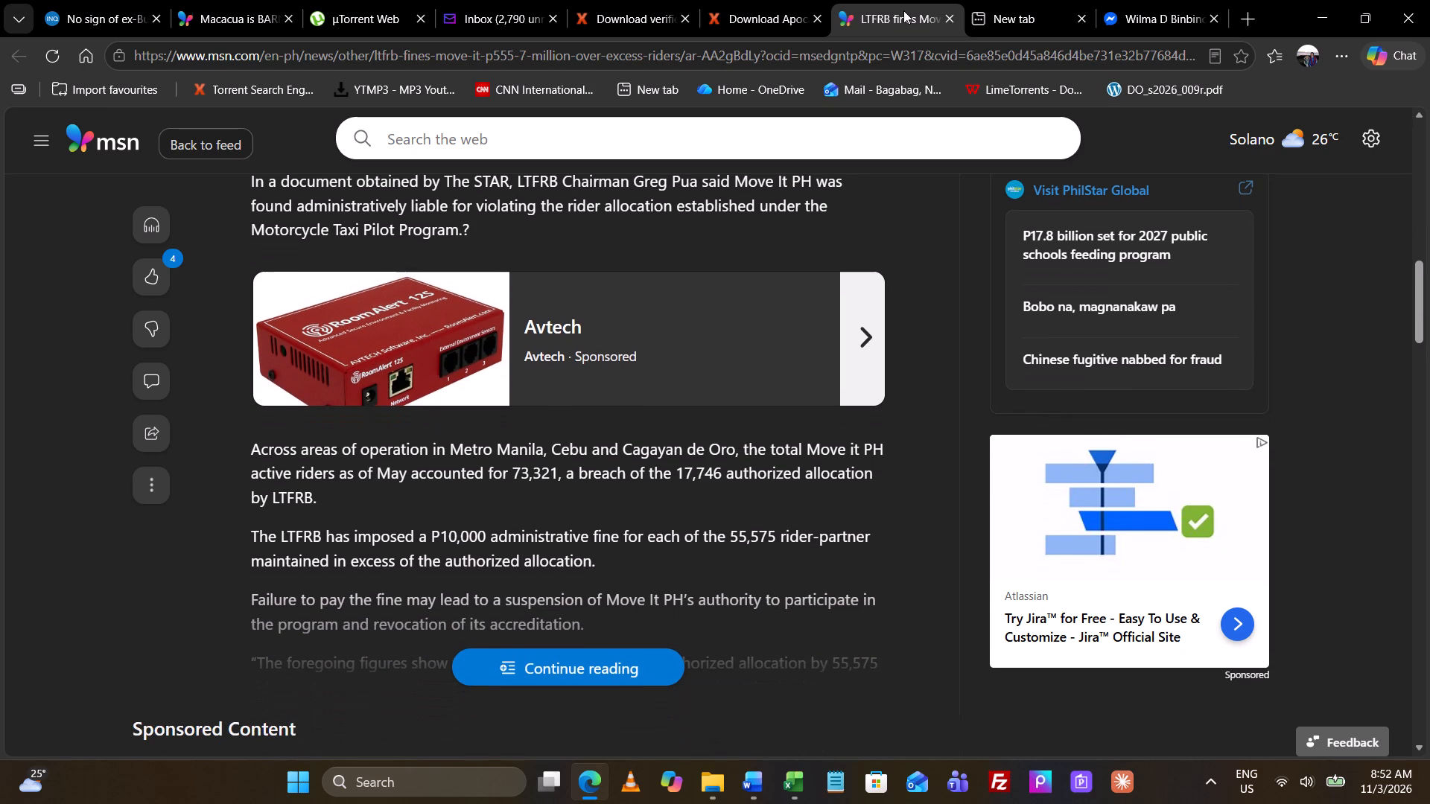
pyautogui.press('Down')
pyautogui.press('Down')
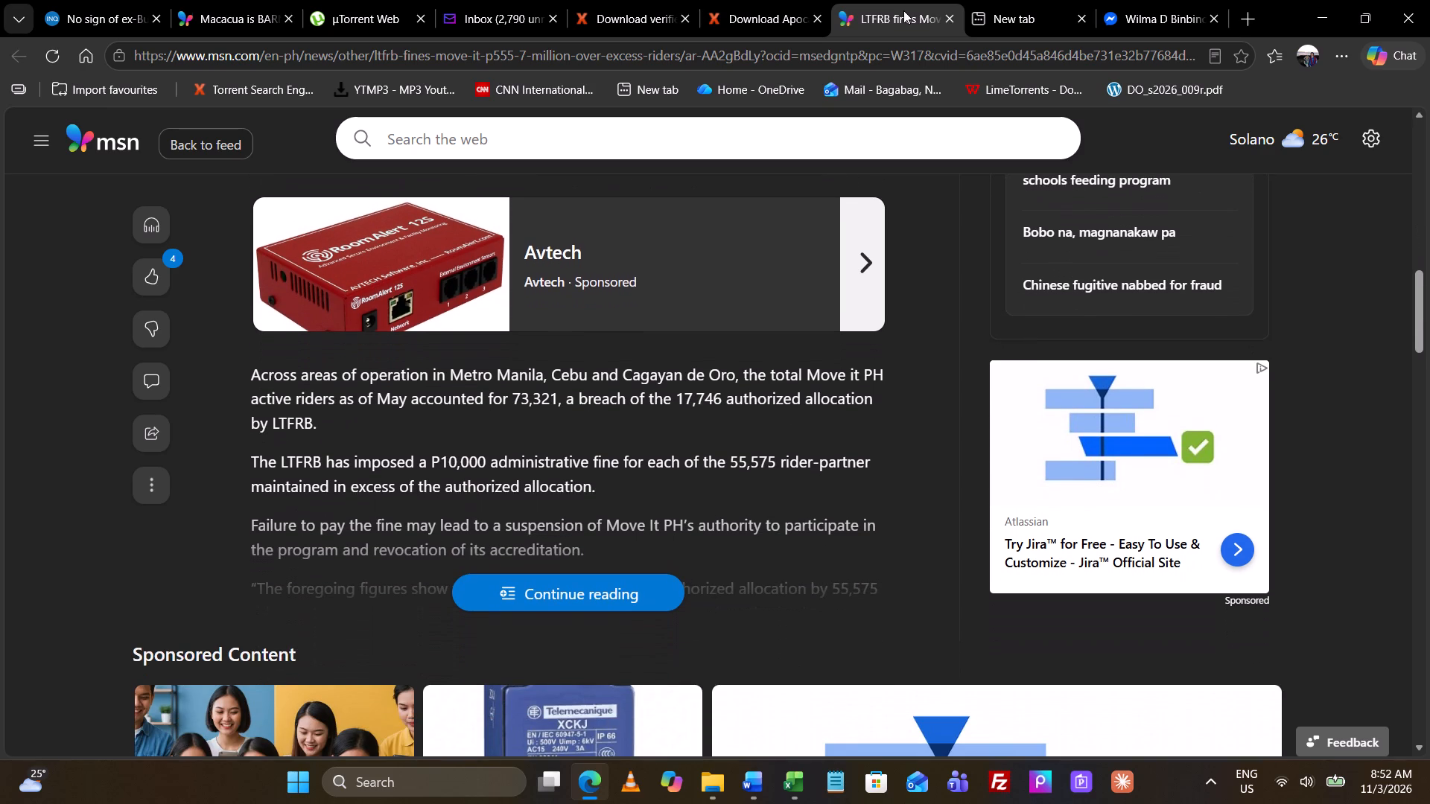
# Look through the sponsored content and the More for You news stories below the LTFRB article.
pyautogui.press('Down')
pyautogui.press('Down')
pyautogui.press('Down')
pyautogui.press('Down')
pyautogui.press('Down')
pyautogui.press('Down')
pyautogui.press('Down')
pyautogui.press('Down')
pyautogui.press('Down')
pyautogui.press('Down')
pyautogui.press('Down')
pyautogui.press('Down')
pyautogui.press('Down')
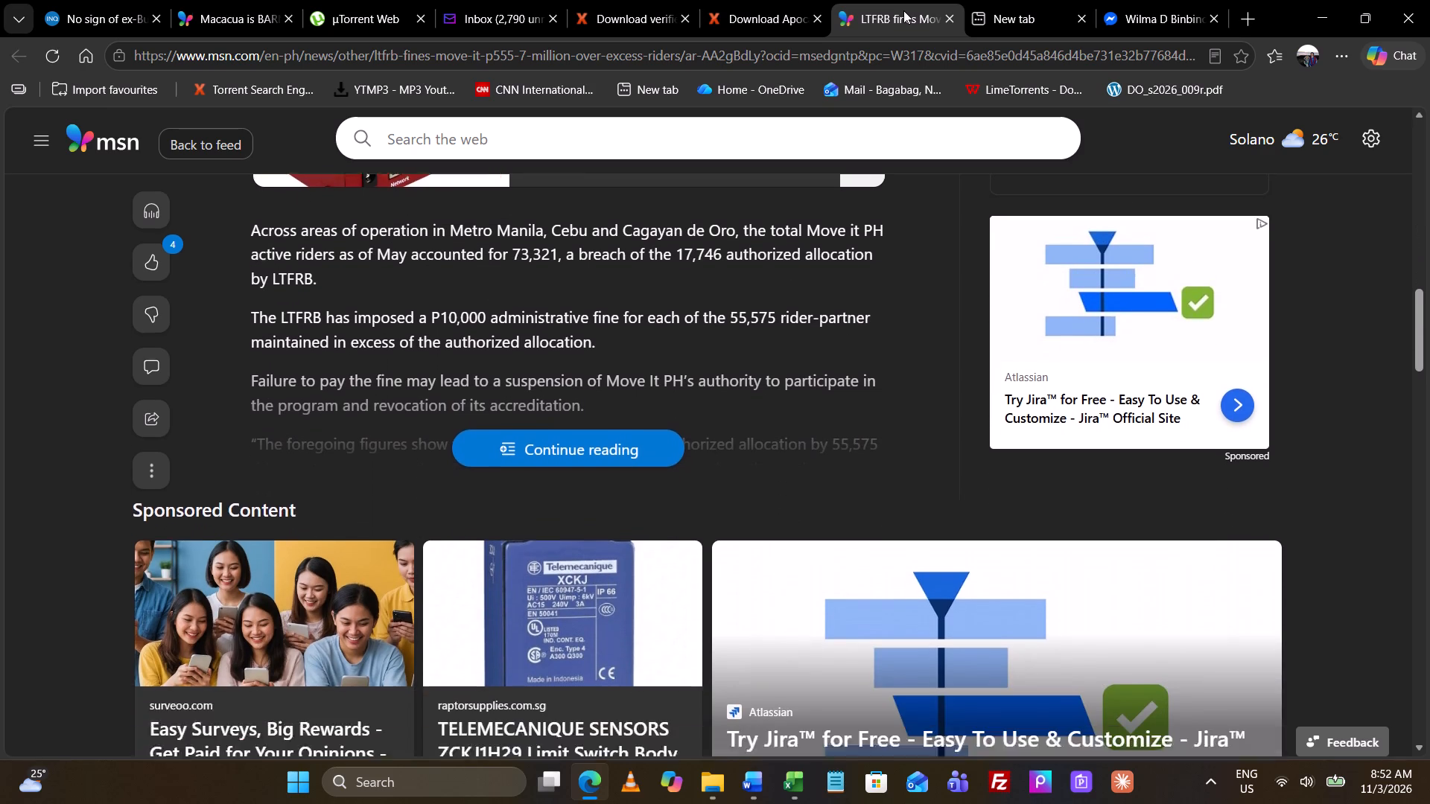
pyautogui.press('Down')
pyautogui.press('Down')
pyautogui.press('Down')
pyautogui.press('Down')
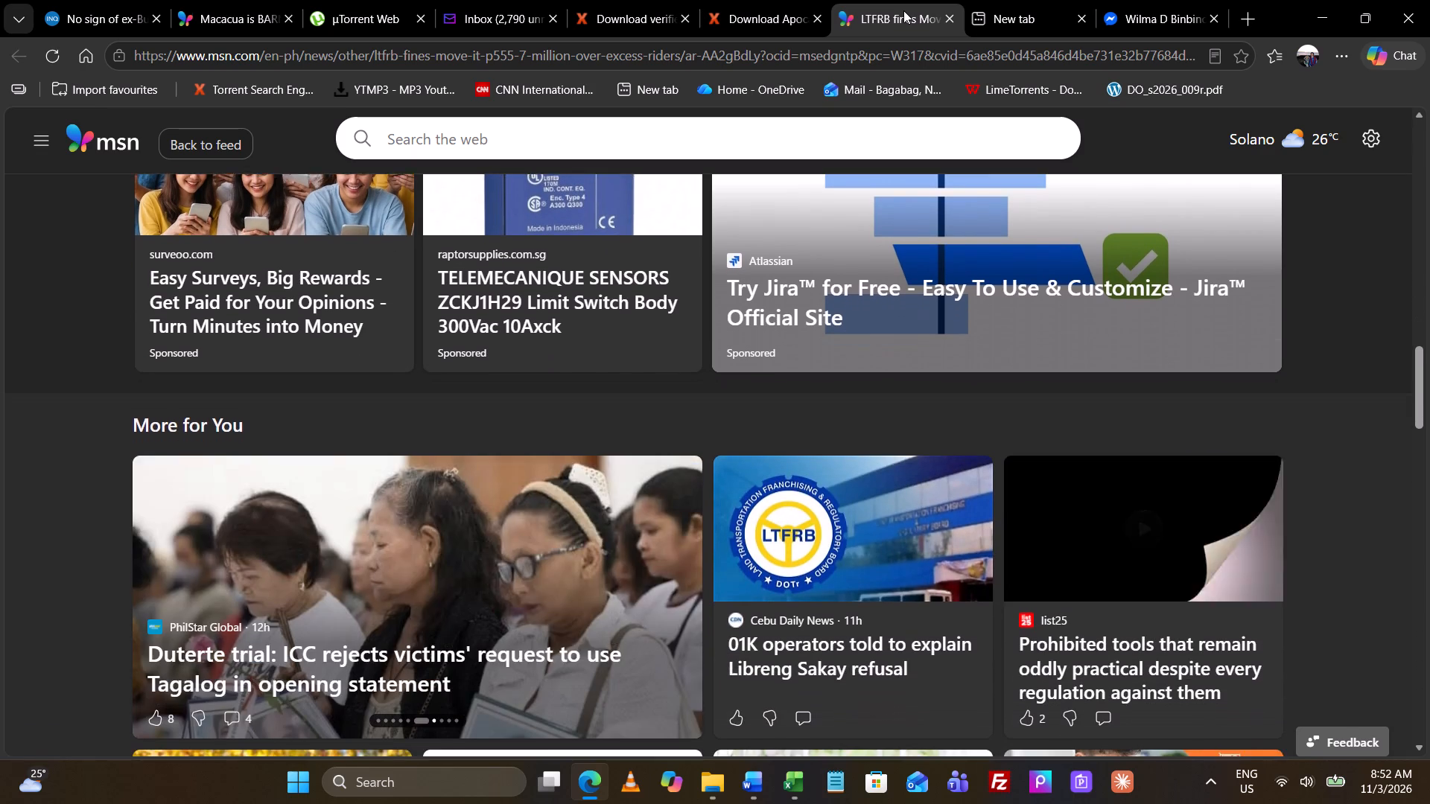
pyautogui.press('Down')
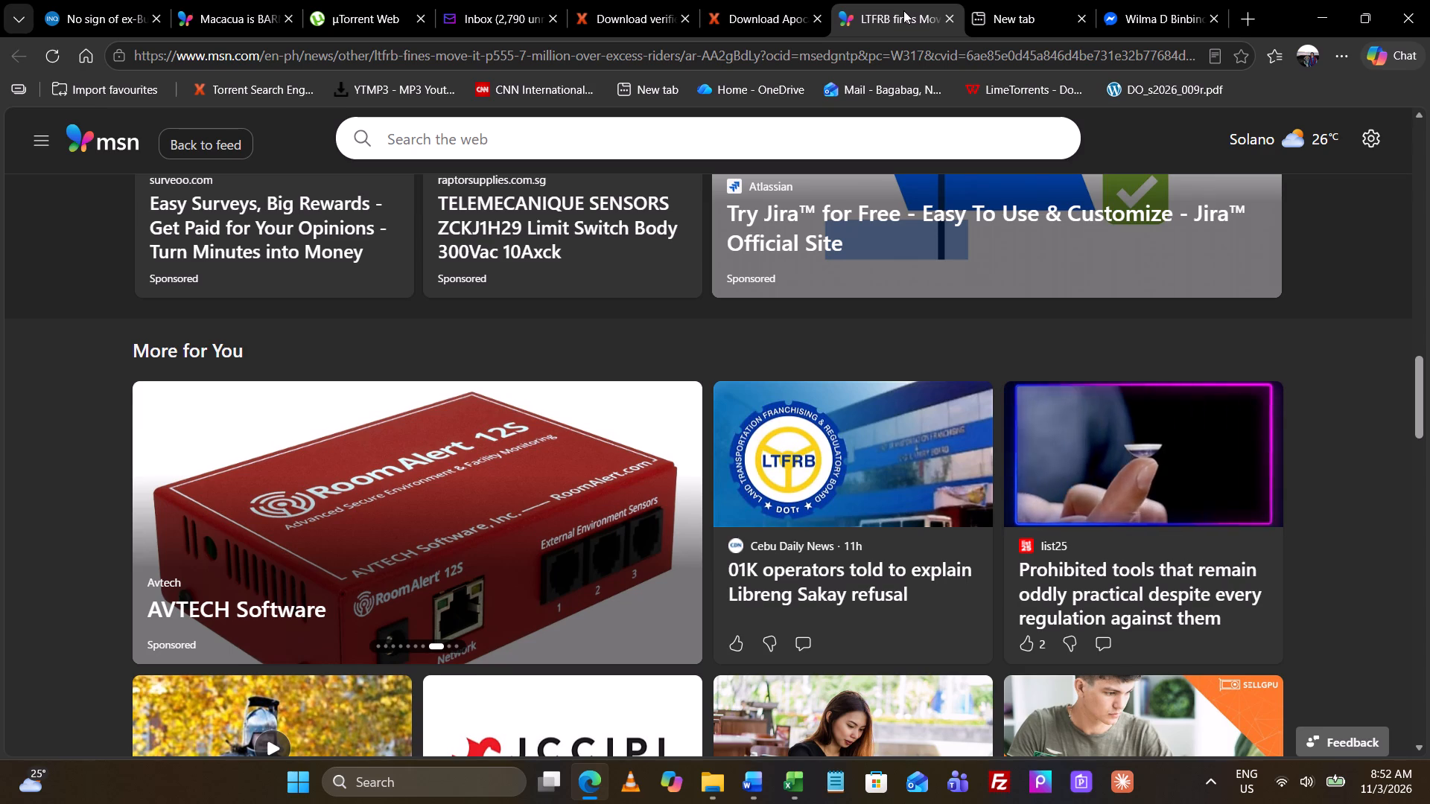
pyautogui.press('Down')
pyautogui.press('Down')
pyautogui.press('Down')
pyautogui.press('Down')
pyautogui.press('Down')
pyautogui.press('Down')
pyautogui.press('Down')
pyautogui.press('Down')
pyautogui.press('Down')
pyautogui.press('Down')
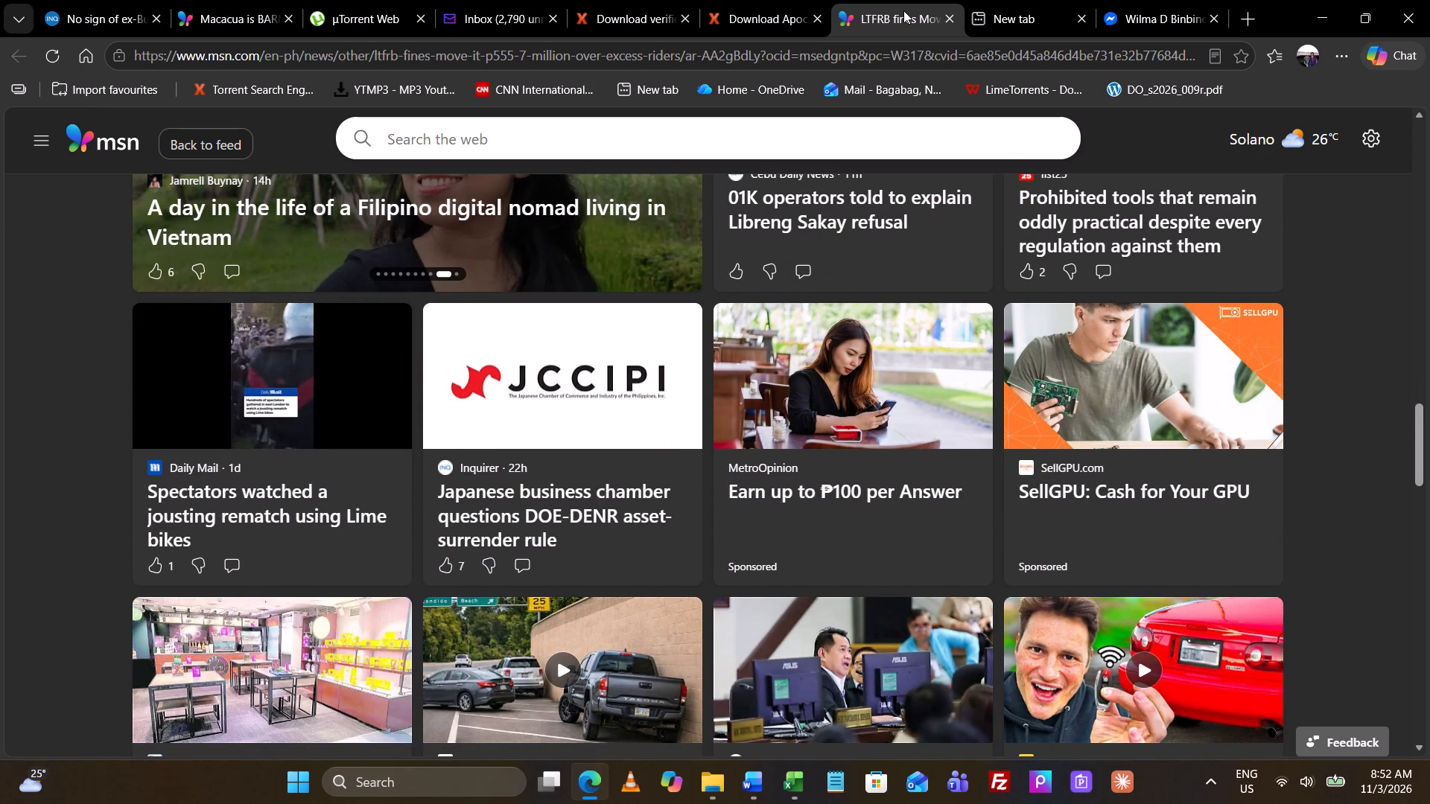
pyautogui.press('Down')
pyautogui.press('Down')
pyautogui.press('Down')
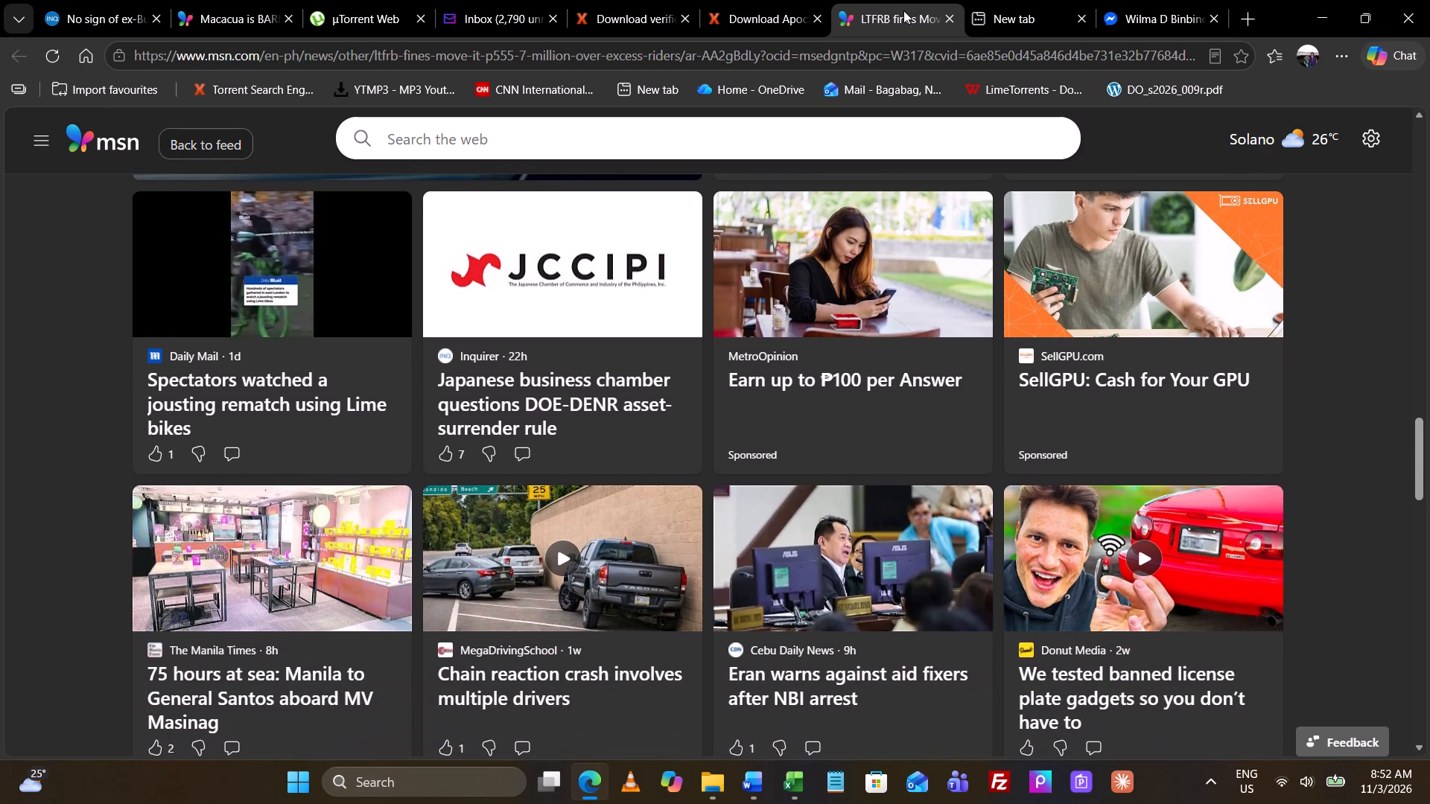